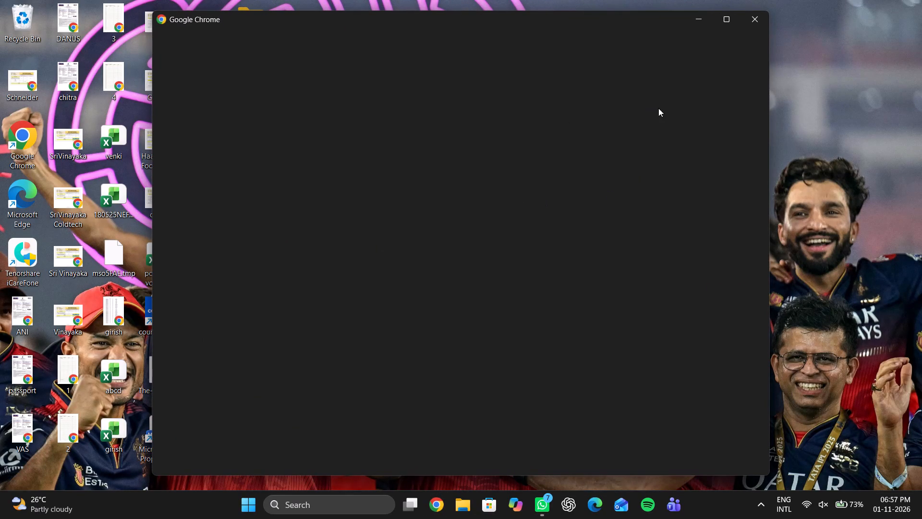
Maximize the browser window so that it fills the screen.
{"action": "left_click", "coordinate": [721, 18]}
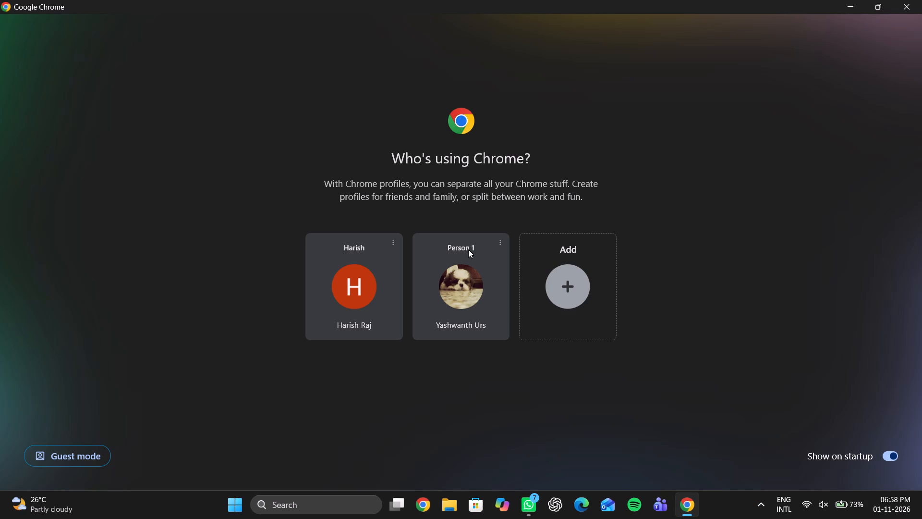
Open the Person 1 browser profile and search the web for microsoft word.
{"action": "left_click", "coordinate": [459, 301]}
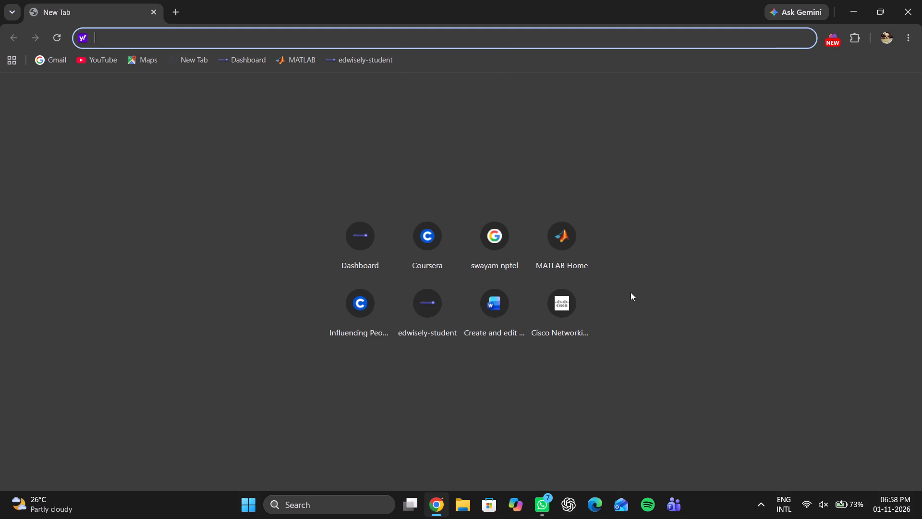
{"action": "type", "text": "microsoft"}
{"action": "key", "text": "space"}
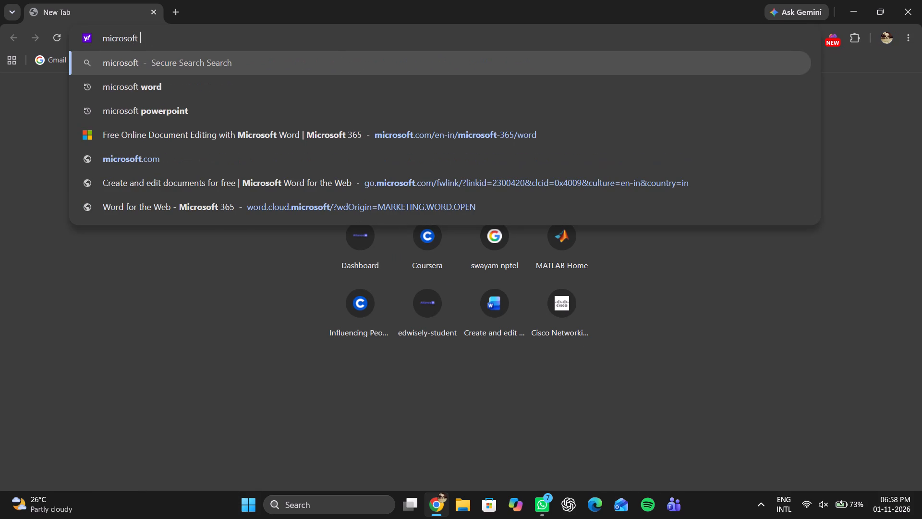
{"action": "left_click", "coordinate": [248, 88]}
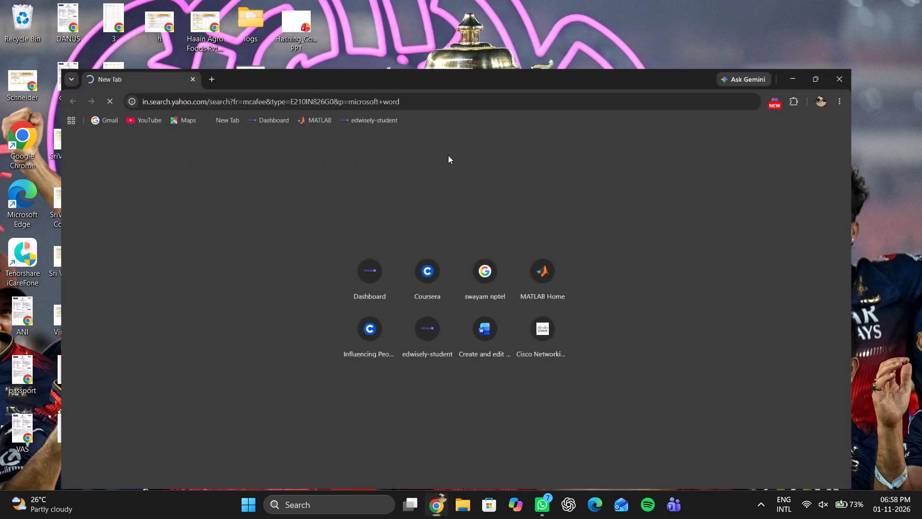
Launch the Kuro application from its desktop shortcut.
{"action": "double_click", "coordinate": [218, 304]}
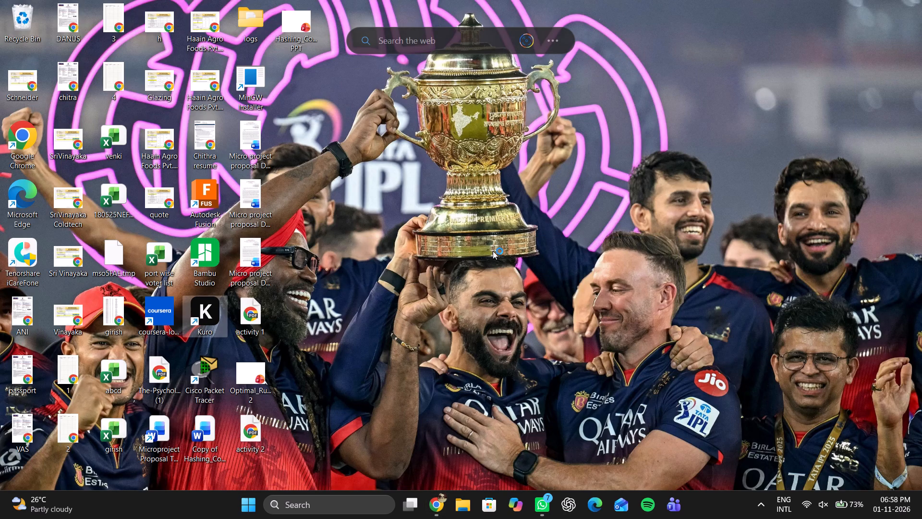
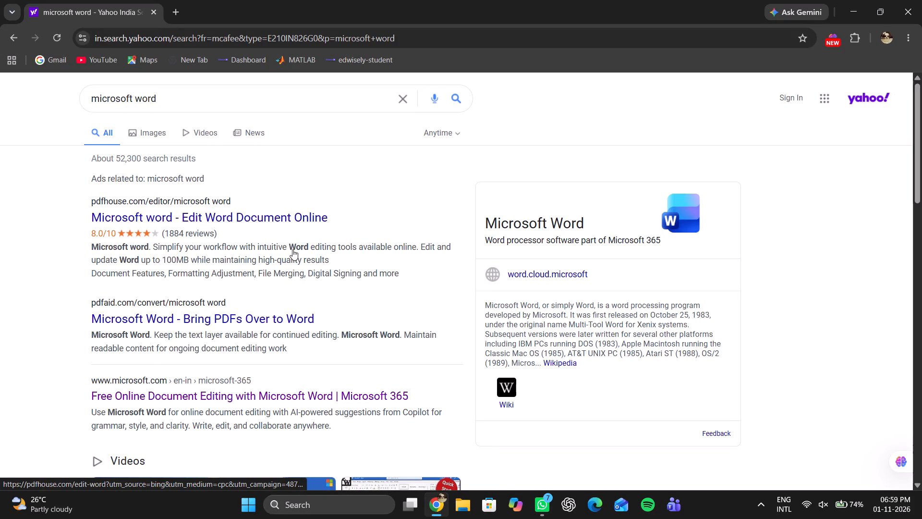
Open the microsoft.com search result "Free Online Document Editing with Microsoft Word | Microsoft 365".
{"action": "scroll", "coordinate": [275, 308], "scroll_direction": "down", "scroll_amount": 1}
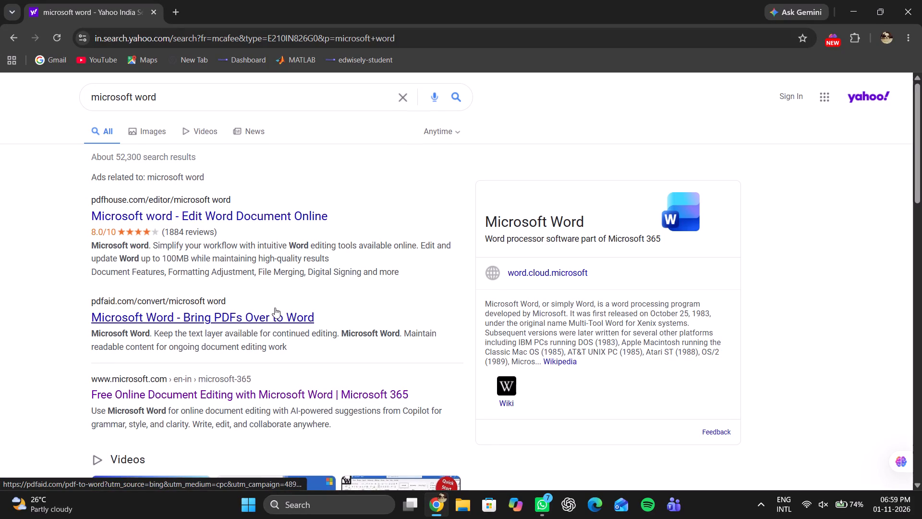
{"action": "scroll", "coordinate": [275, 308], "scroll_direction": "down", "scroll_amount": 1}
{"action": "left_click", "coordinate": [217, 384]}
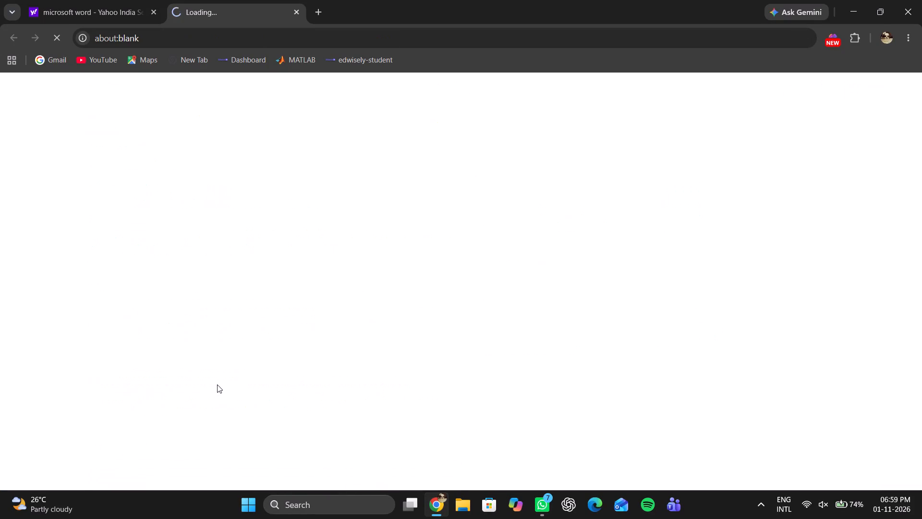
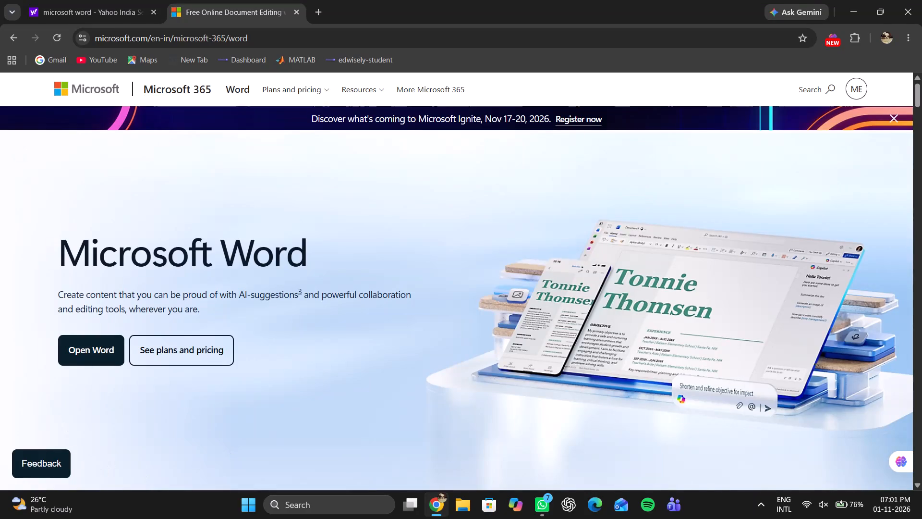
Launch the online version of Word from the Microsoft Word product page.
{"action": "left_click", "coordinate": [85, 345]}
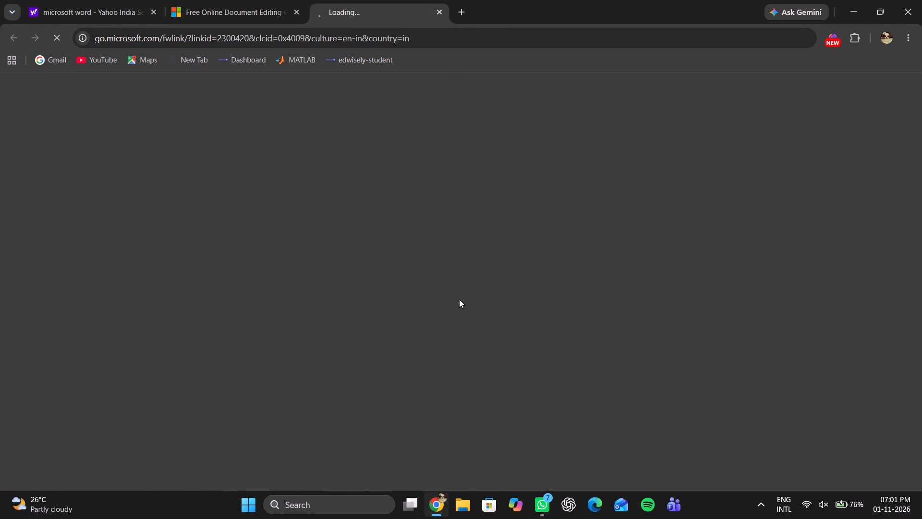
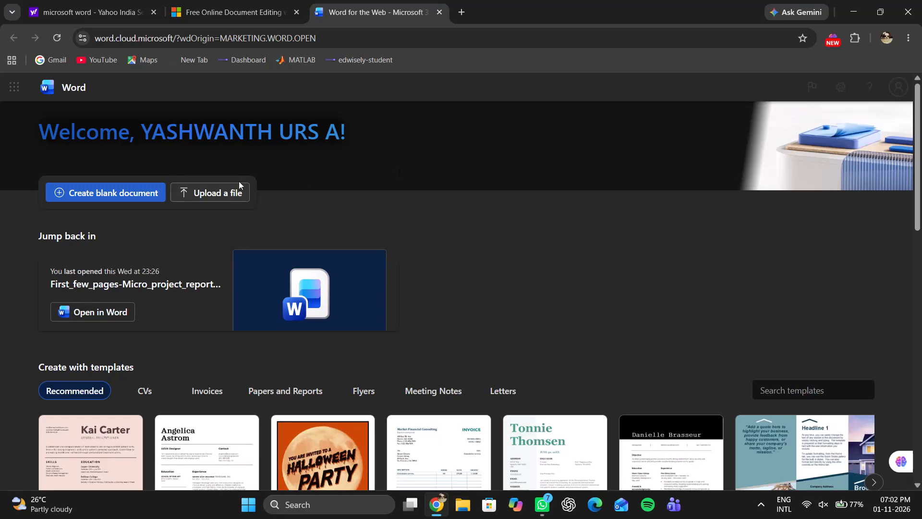
Upload the Java Proposal document from the Programming In Java folder in Documents to Word for the web.
{"action": "left_click", "coordinate": [225, 198]}
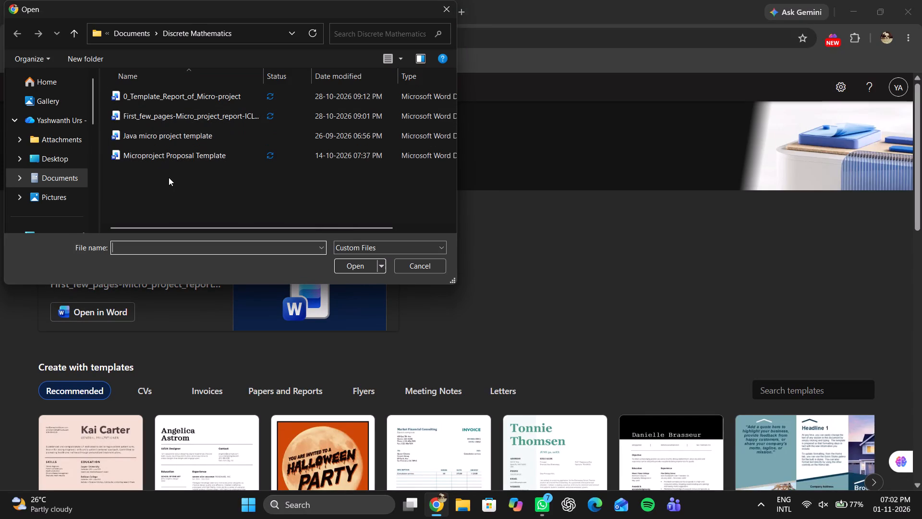
{"action": "left_click", "coordinate": [75, 176]}
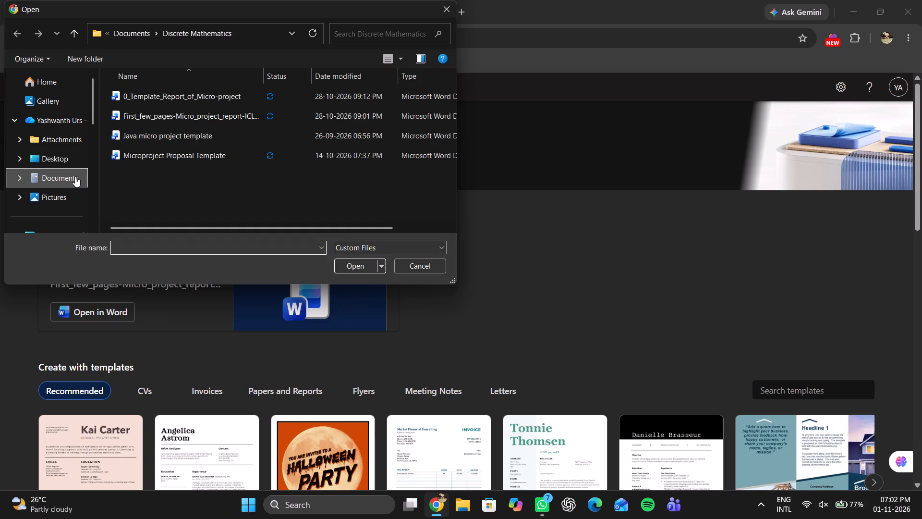
{"action": "double_click", "coordinate": [161, 211]}
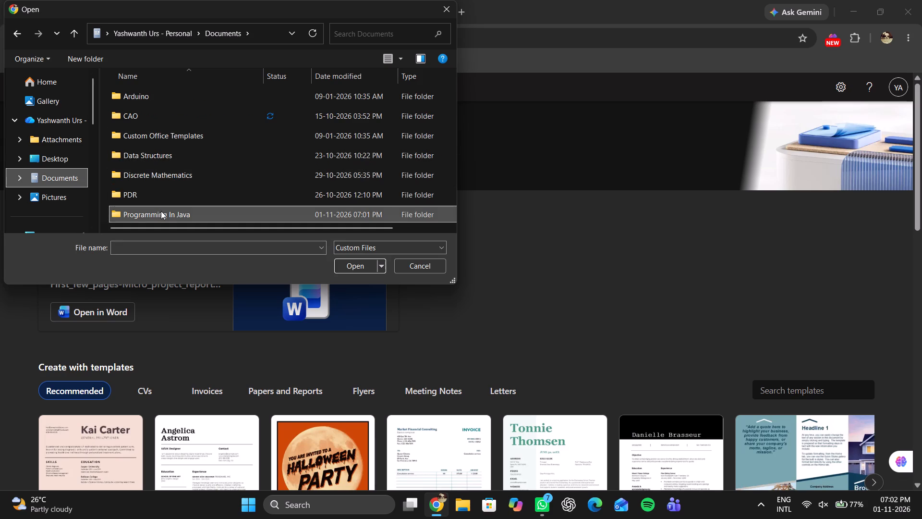
{"action": "left_click", "coordinate": [164, 90]}
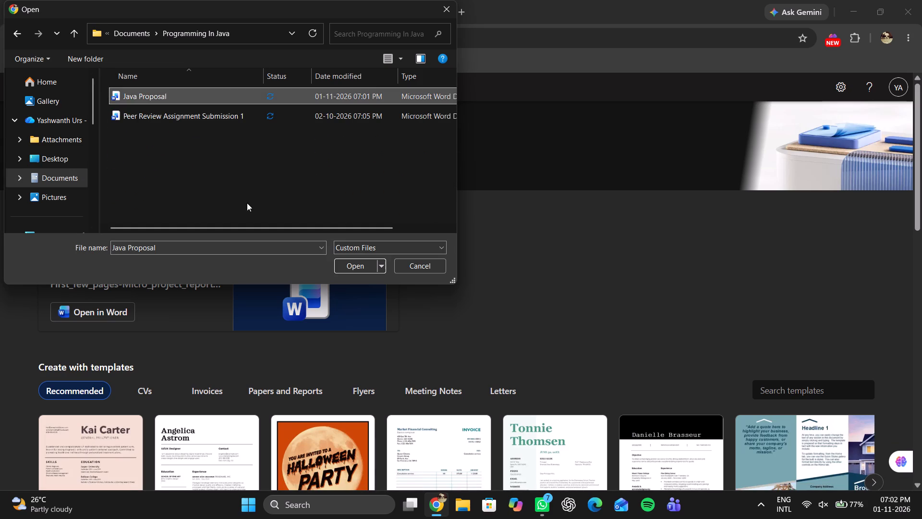
{"action": "left_click", "coordinate": [351, 270]}
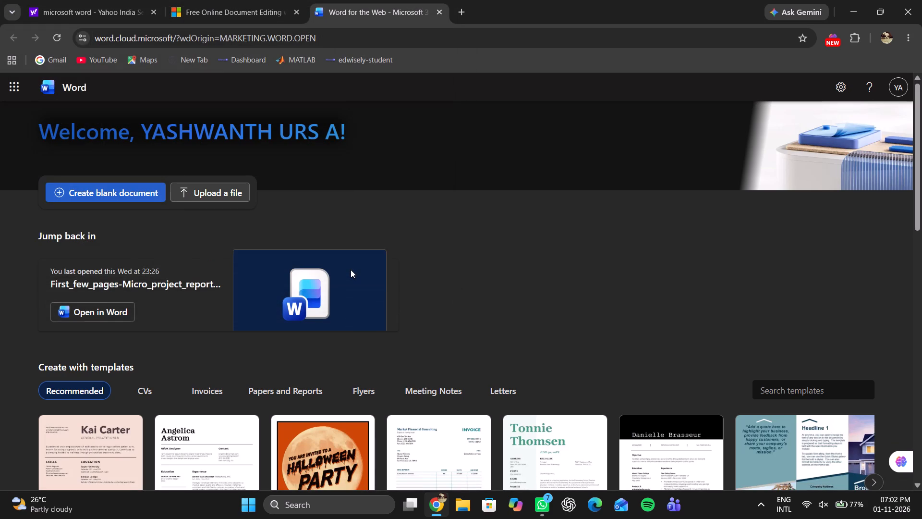
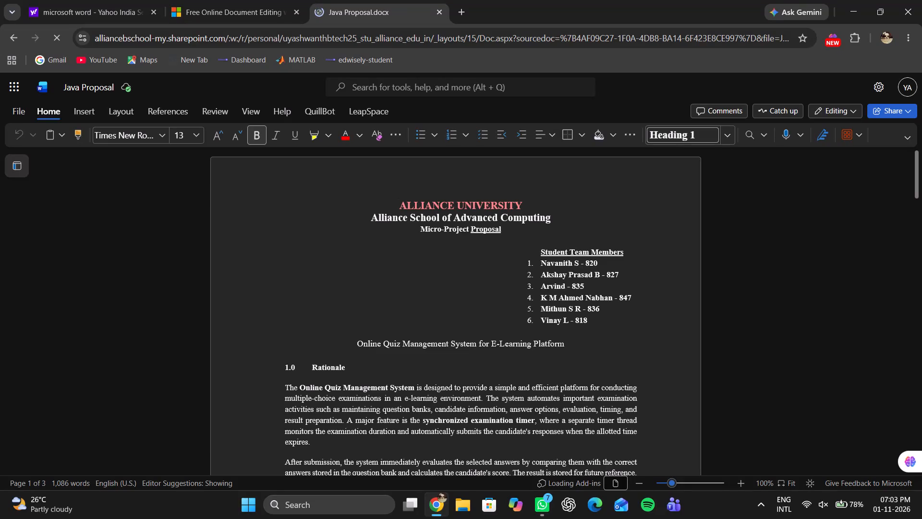
Delete the sixth entry, including its number, from the Student Team Members list.
{"action": "left_click", "coordinate": [602, 316]}
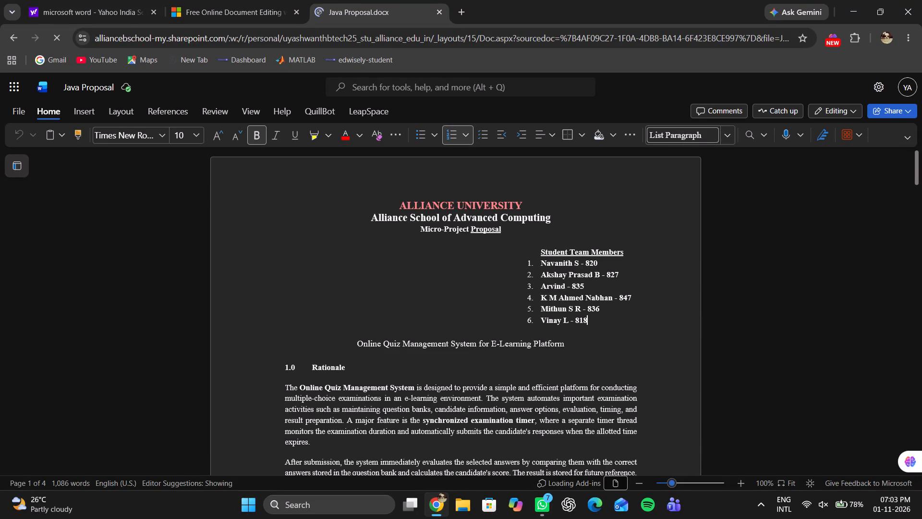
{"action": "key", "text": "BackSpace"}
{"action": "key", "text": "BackSpace"}
{"action": "key", "text": "BackSpace"}
{"action": "key", "text": "BackSpace"}
{"action": "key", "text": "BackSpace"}
{"action": "key", "text": "BackSpace"}
{"action": "key", "text": "BackSpace"}
{"action": "key", "text": "BackSpace"}
{"action": "key", "text": "BackSpace"}
{"action": "key", "text": "BackSpace"}
{"action": "key", "text": "BackSpace"}
{"action": "key", "text": "BackSpace"}
{"action": "key", "text": "BackSpace"}
{"action": "key", "text": "BackSpace"}
{"action": "key", "text": "BackSpace"}
{"action": "key", "text": "BackSpace"}
{"action": "key", "text": "BackSpace"}
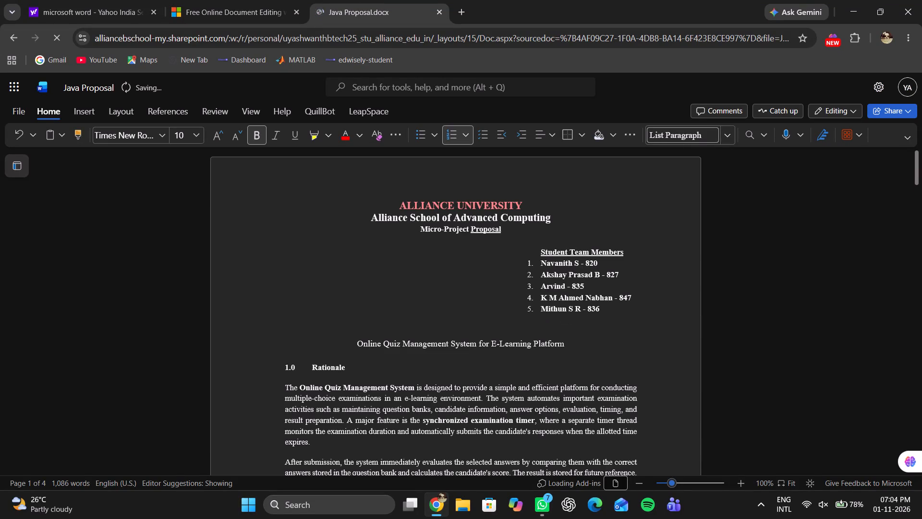
{"action": "key", "text": "BackSpace"}
{"action": "key", "text": "BackSpace"}
{"action": "key", "text": "BackSpace"}
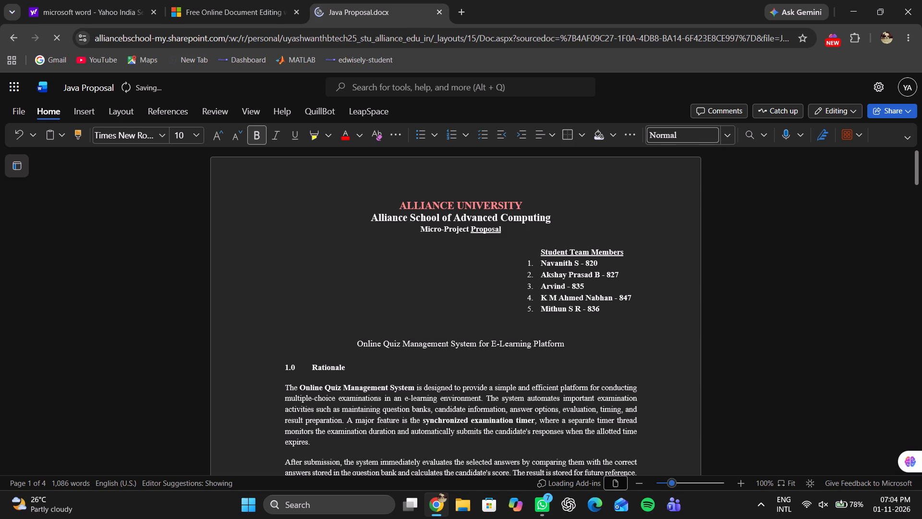
Delete the fifth entry, including its number, from the Student Team Members list.
{"action": "left_click", "coordinate": [622, 312]}
{"action": "key", "text": "BackSpace"}
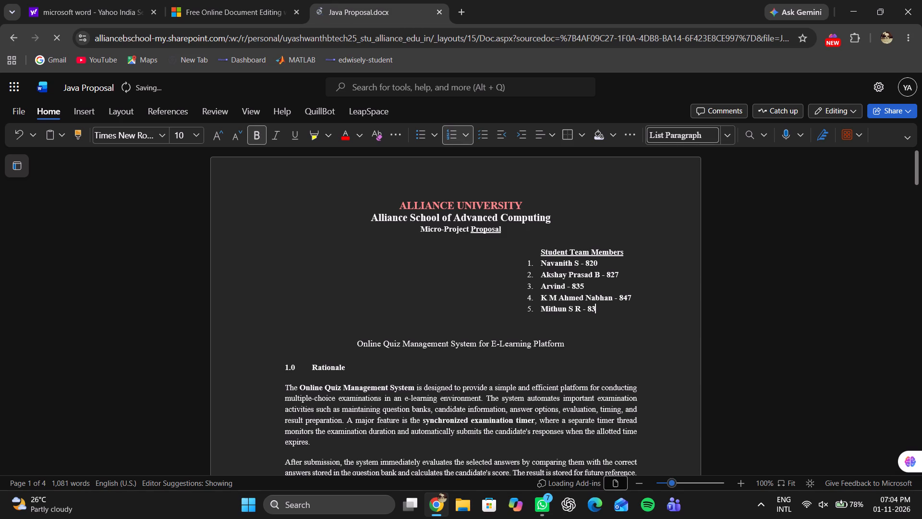
{"action": "key", "text": "BackSpace"}
{"action": "key", "text": "BackSpace"}
{"action": "key", "text": "BackSpace"}
{"action": "key", "text": "BackSpace"}
{"action": "key", "text": "BackSpace"}
{"action": "key", "text": "BackSpace"}
{"action": "key", "text": "BackSpace"}
{"action": "key", "text": "BackSpace"}
{"action": "key", "text": "BackSpace"}
{"action": "key", "text": "BackSpace"}
{"action": "key", "text": "BackSpace"}
{"action": "key", "text": "BackSpace"}
{"action": "key", "text": "BackSpace"}
{"action": "key", "text": "BackSpace"}
{"action": "key", "text": "BackSpace"}
{"action": "key", "text": "BackSpace"}
{"action": "key", "text": "BackSpace"}
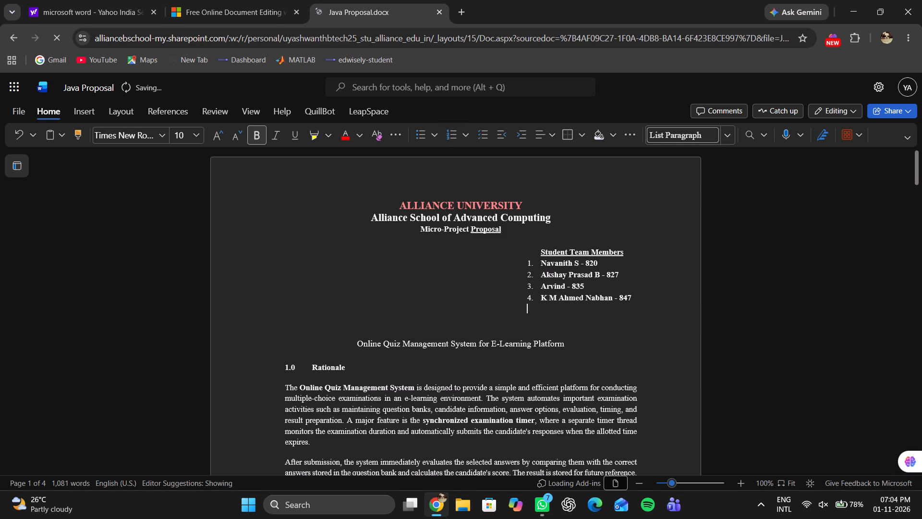
Remove the surplus blank lines between the Student Team Members list and the Online Quiz Management System title.
{"action": "key", "text": "Down"}
{"action": "key", "text": "BackSpace"}
{"action": "key", "text": "BackSpace"}
{"action": "key", "text": "BackSpace"}
{"action": "key", "text": "BackSpace"}
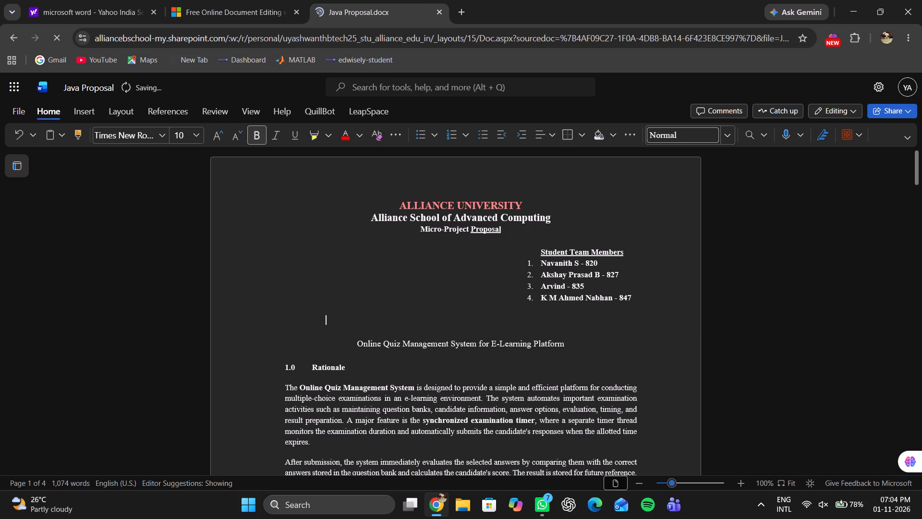
{"action": "key", "text": "BackSpace"}
{"action": "key", "text": "BackSpace"}
{"action": "key", "text": "BackSpace"}
{"action": "key", "text": "BackSpace"}
{"action": "key", "text": "BackSpace"}
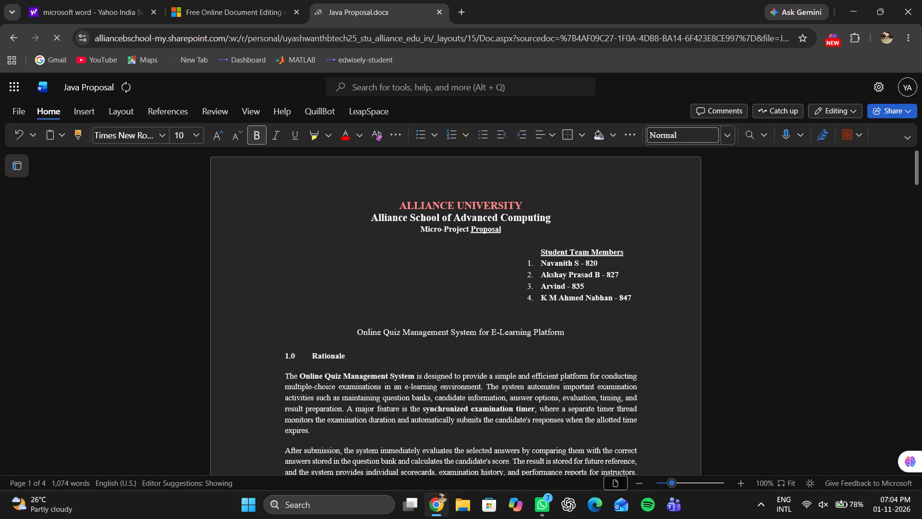
{"action": "key", "text": "BackSpace"}
{"action": "key", "text": "BackSpace"}
{"action": "key", "text": "BackSpace"}
{"action": "key", "text": "BackSpace"}
{"action": "key", "text": "BackSpace"}
{"action": "key", "text": "BackSpace"}
{"action": "key", "text": "BackSpace"}
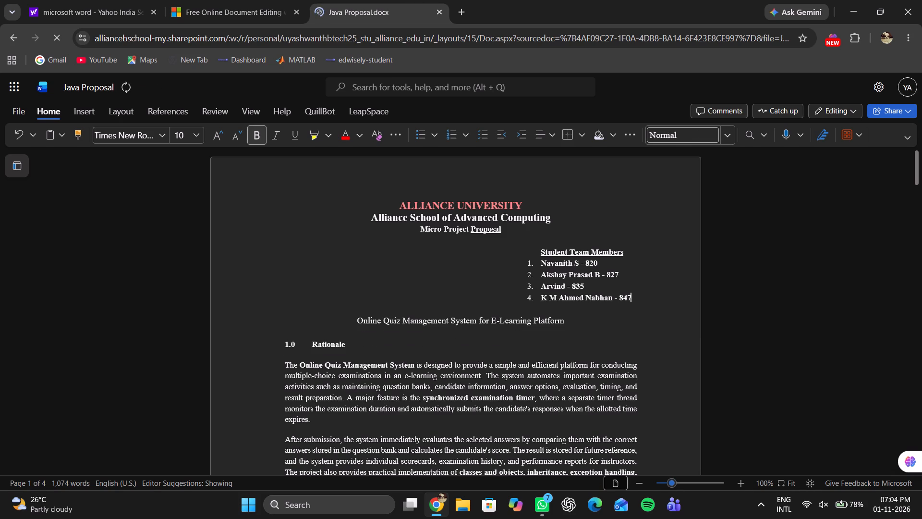
Replace the first Student Team Members entry with the account holder's name, a hyphen and their three-digit roll number.
{"action": "key", "text": "Up"}
{"action": "key", "text": "Up"}
{"action": "key", "text": "Up"}
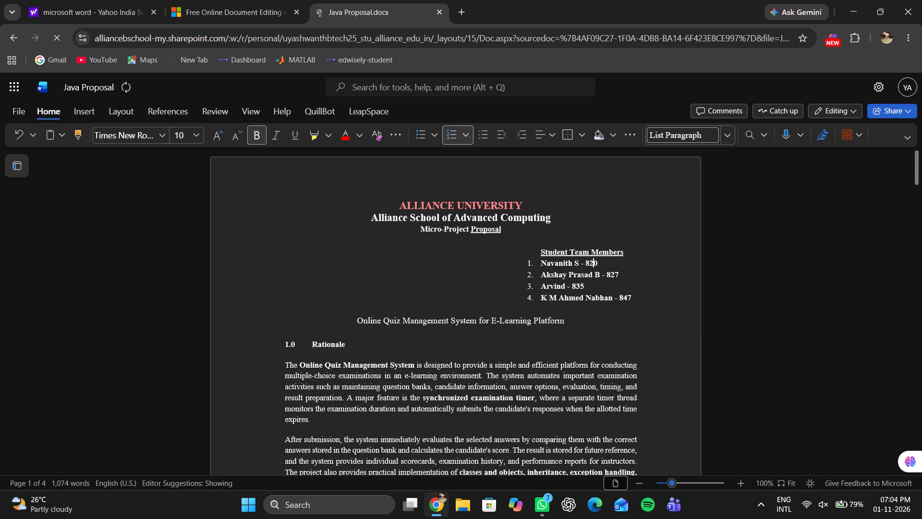
{"action": "key", "text": "Up"}
{"action": "key", "text": "Down"}
{"action": "key", "text": "Right"}
{"action": "key", "text": "BackSpace"}
{"action": "key", "text": "BackSpace"}
{"action": "key", "text": "BackSpace"}
{"action": "key", "text": "BackSpace"}
{"action": "key", "text": "BackSpace"}
{"action": "key", "text": "BackSpace"}
{"action": "key", "text": "BackSpace"}
{"action": "key", "text": "BackSpace"}
{"action": "key", "text": "BackSpace"}
{"action": "key", "text": "BackSpace"}
{"action": "key", "text": "BackSpace"}
{"action": "key", "text": "BackSpace"}
{"action": "key", "text": "BackSpace"}
{"action": "key", "text": "BackSpace"}
{"action": "key", "text": "BackSpace"}
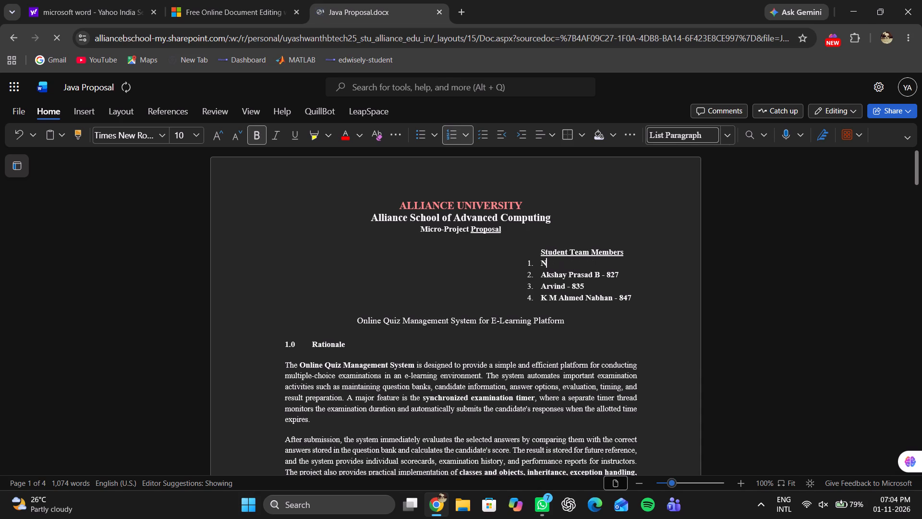
{"action": "key", "text": "BackSpace"}
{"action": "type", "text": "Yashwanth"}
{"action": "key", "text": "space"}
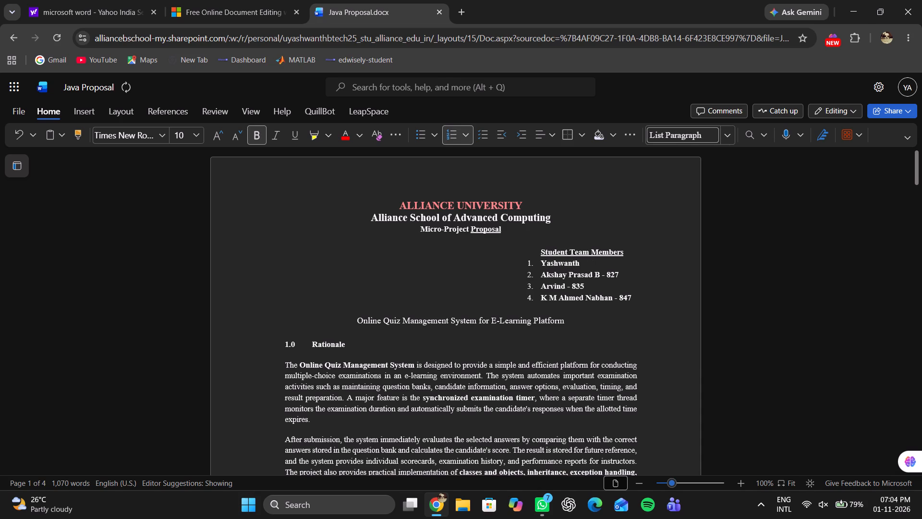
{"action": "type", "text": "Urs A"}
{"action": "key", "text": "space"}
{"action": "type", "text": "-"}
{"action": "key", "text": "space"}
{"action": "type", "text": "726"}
Replace the second Student Team Members entry with the new second member's name, a hyphen and their three-digit roll number.
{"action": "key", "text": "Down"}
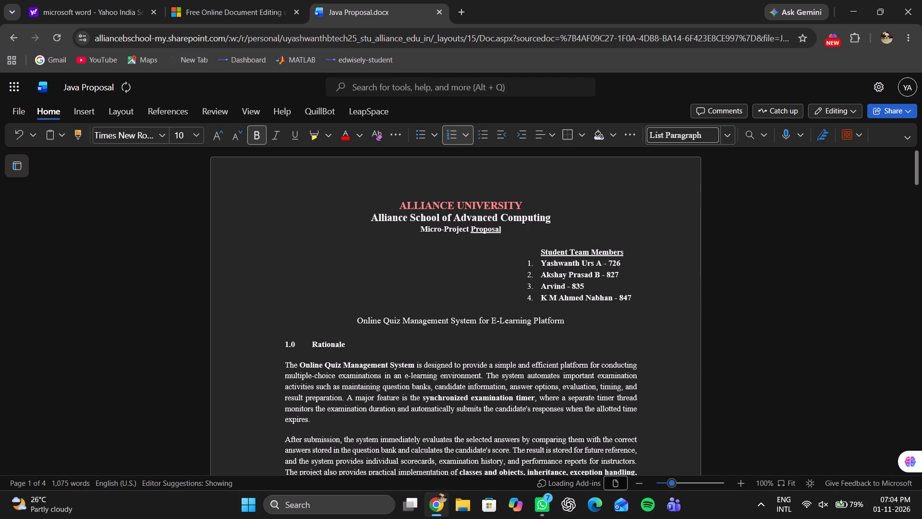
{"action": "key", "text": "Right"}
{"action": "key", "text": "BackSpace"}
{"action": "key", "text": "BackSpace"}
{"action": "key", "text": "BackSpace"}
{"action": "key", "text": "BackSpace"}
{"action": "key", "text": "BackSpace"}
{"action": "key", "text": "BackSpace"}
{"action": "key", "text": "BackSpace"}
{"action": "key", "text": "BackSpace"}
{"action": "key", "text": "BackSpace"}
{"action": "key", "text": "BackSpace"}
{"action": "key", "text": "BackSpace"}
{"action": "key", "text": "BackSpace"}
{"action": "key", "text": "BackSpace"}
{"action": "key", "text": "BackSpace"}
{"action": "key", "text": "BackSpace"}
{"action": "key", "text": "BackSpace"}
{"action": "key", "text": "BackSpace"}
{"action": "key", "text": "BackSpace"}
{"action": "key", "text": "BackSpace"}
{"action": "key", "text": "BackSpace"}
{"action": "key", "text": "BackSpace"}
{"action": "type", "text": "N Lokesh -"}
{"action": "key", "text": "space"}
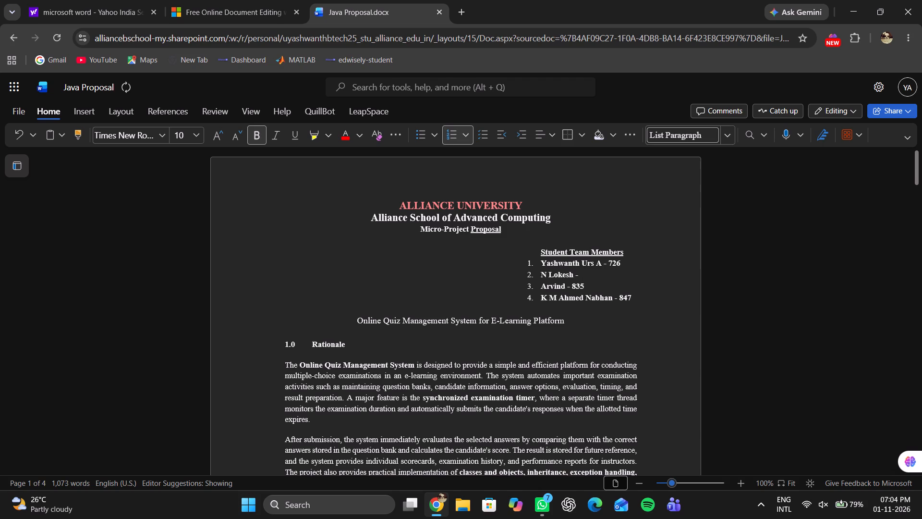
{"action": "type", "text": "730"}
Replace the third Student Team Members entry with the new third member's name, a hyphen and their three-digit roll number.
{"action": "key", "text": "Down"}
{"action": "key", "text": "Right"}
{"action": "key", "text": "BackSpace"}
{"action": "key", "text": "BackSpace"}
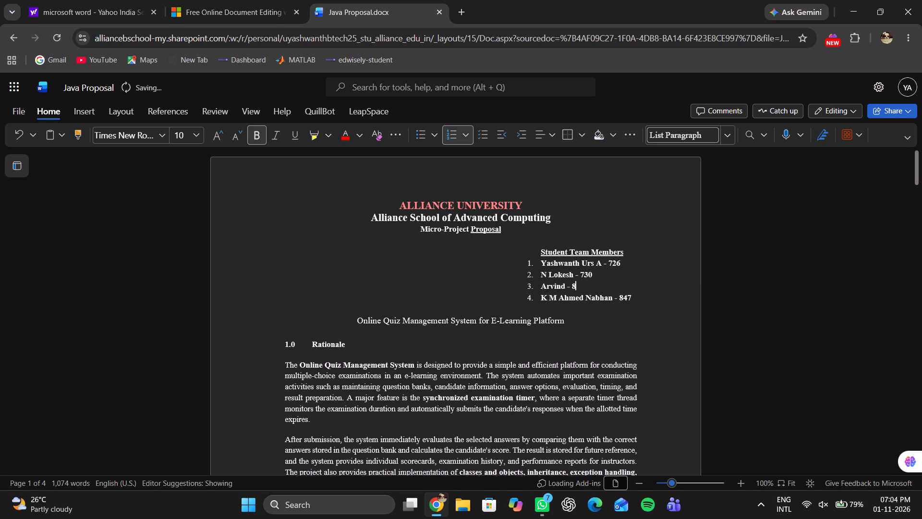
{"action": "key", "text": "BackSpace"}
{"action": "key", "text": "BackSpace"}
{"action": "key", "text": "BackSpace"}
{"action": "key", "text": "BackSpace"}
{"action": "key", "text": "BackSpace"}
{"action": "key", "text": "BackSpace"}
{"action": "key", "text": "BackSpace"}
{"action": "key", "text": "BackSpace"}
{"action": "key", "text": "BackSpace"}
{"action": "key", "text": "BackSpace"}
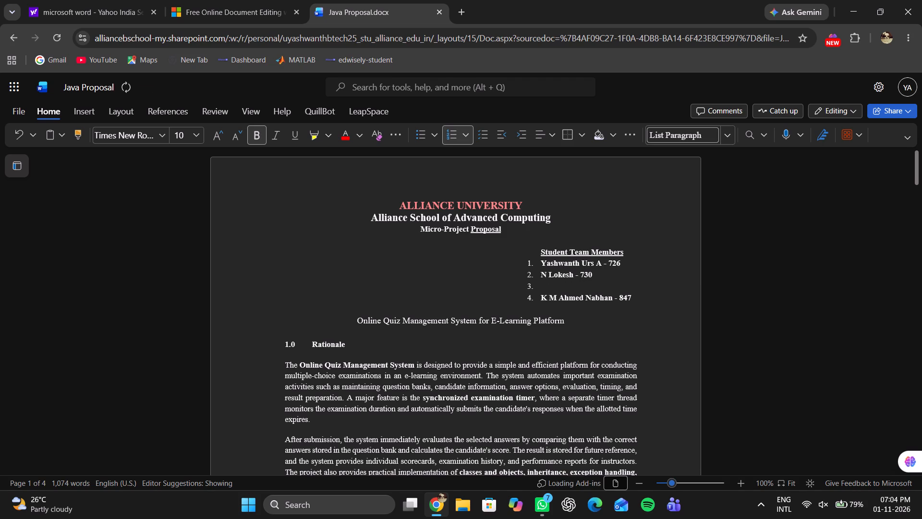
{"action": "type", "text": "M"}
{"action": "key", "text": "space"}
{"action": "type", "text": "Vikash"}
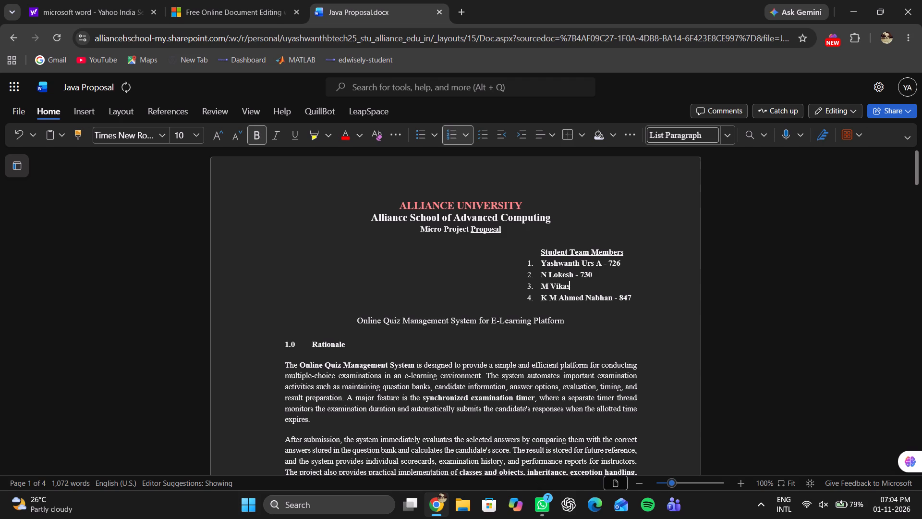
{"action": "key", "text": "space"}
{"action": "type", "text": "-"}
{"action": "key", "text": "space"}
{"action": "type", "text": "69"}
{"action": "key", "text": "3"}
Clear the existing name and roll number from the fourth Student Team Members entry.
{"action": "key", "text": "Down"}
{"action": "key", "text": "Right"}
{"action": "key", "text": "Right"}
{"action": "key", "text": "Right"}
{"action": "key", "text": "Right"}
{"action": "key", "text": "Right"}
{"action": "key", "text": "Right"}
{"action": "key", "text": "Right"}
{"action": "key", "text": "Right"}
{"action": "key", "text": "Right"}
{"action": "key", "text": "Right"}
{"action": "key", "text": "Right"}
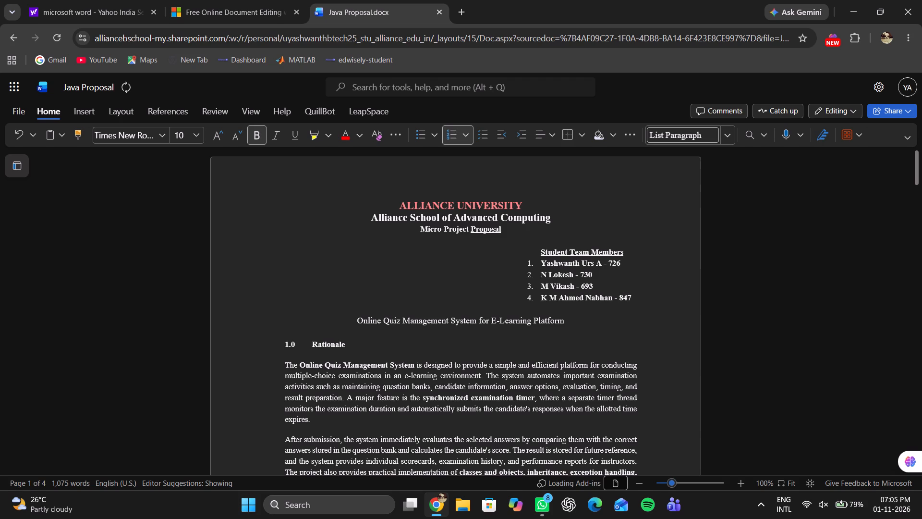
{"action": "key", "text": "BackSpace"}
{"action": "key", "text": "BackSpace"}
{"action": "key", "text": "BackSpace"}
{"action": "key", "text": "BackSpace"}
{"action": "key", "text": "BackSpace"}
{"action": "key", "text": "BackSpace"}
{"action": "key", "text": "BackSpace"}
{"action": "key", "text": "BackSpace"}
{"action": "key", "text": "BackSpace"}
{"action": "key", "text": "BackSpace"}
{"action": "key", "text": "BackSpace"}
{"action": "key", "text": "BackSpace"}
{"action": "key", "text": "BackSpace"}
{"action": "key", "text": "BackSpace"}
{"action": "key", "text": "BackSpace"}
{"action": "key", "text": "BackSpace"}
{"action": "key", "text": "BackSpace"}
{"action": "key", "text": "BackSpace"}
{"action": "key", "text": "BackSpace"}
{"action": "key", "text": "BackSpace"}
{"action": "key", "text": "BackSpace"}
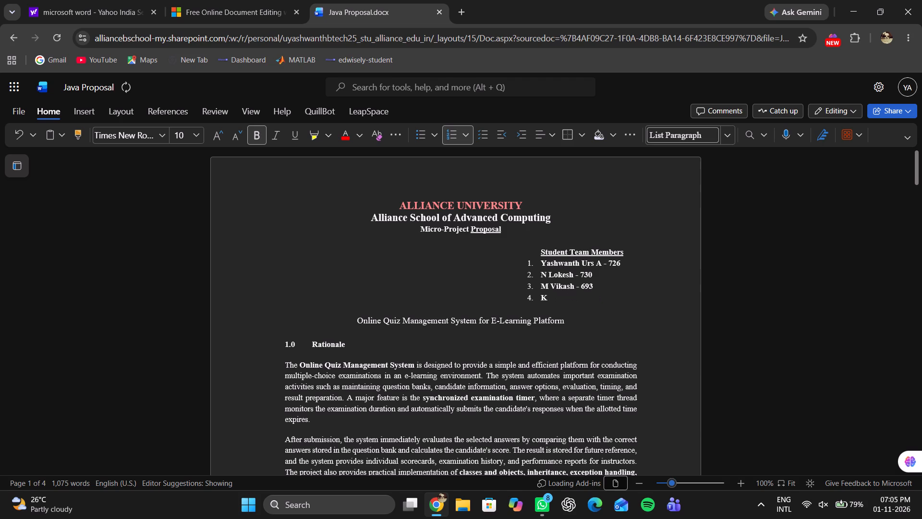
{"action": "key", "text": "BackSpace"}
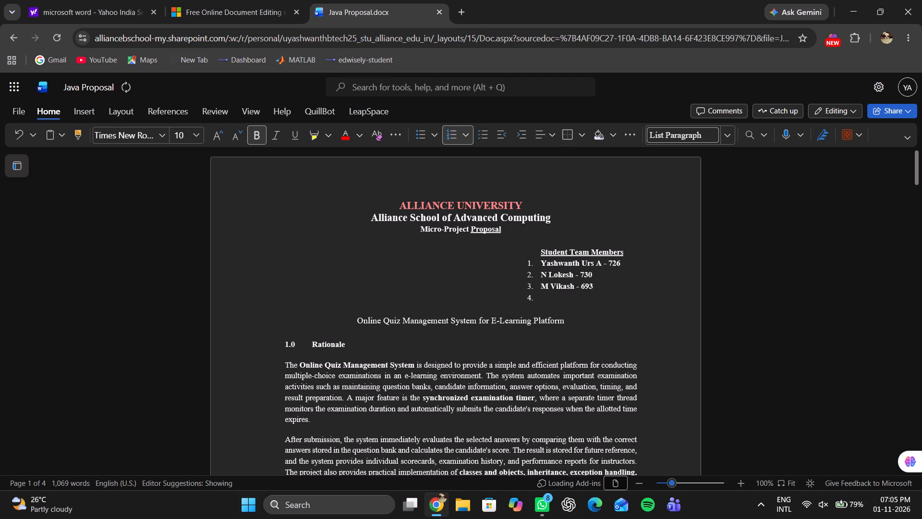
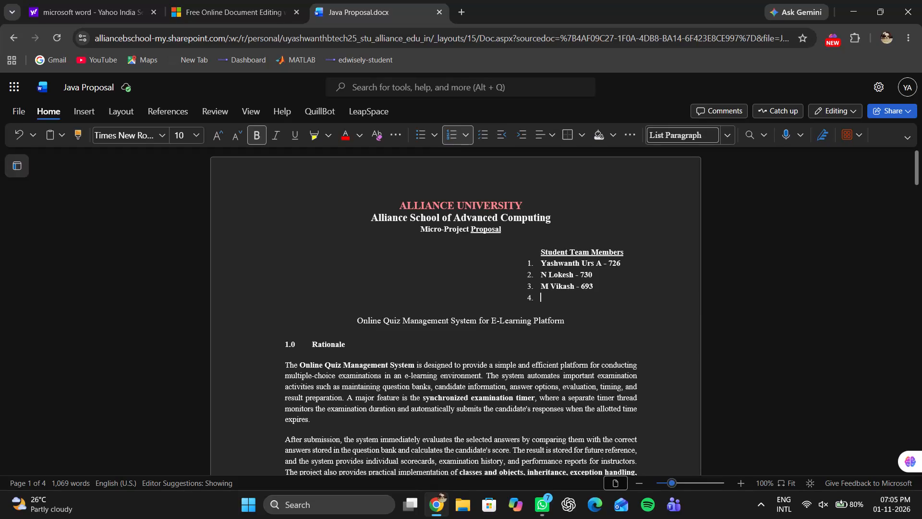
Enter the new fourth member's name, a hyphen and their three-digit roll number in the fourth Student Team Members entry.
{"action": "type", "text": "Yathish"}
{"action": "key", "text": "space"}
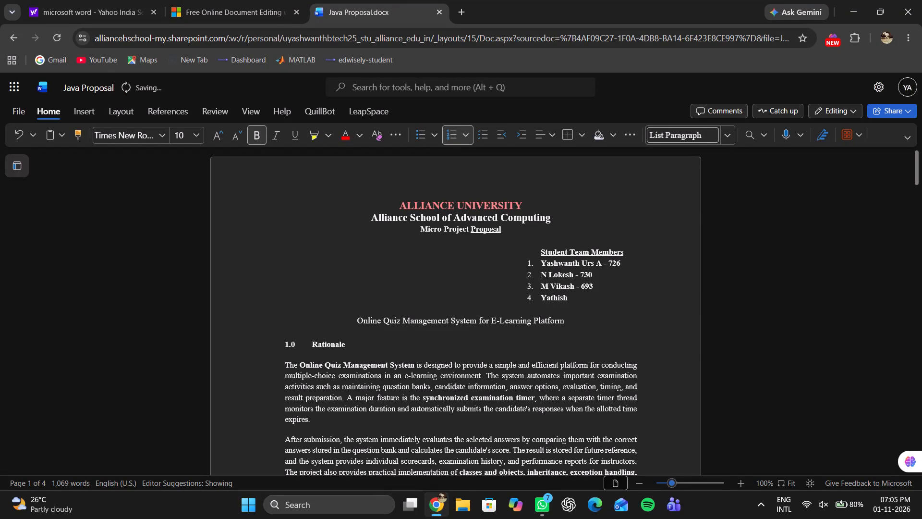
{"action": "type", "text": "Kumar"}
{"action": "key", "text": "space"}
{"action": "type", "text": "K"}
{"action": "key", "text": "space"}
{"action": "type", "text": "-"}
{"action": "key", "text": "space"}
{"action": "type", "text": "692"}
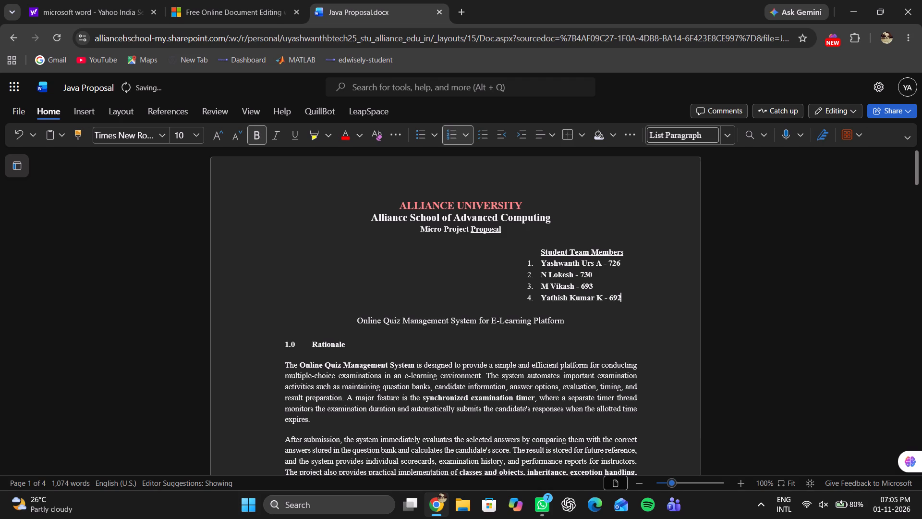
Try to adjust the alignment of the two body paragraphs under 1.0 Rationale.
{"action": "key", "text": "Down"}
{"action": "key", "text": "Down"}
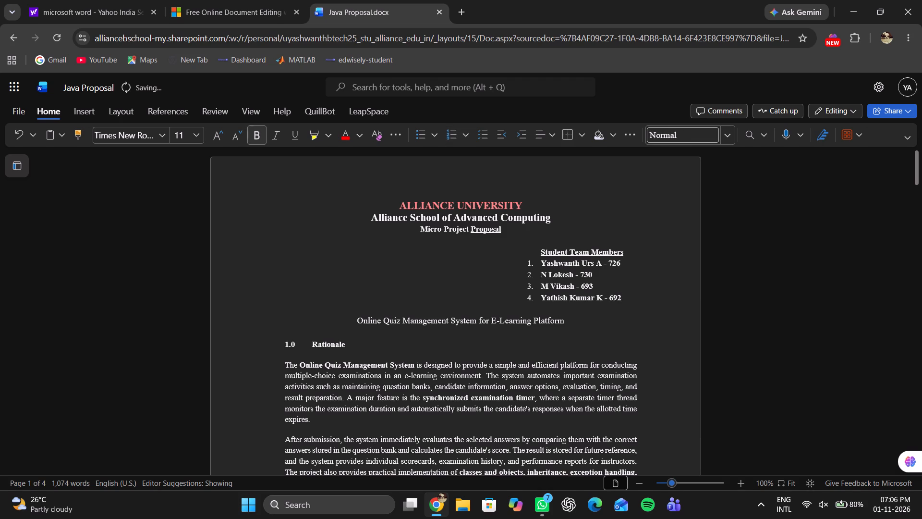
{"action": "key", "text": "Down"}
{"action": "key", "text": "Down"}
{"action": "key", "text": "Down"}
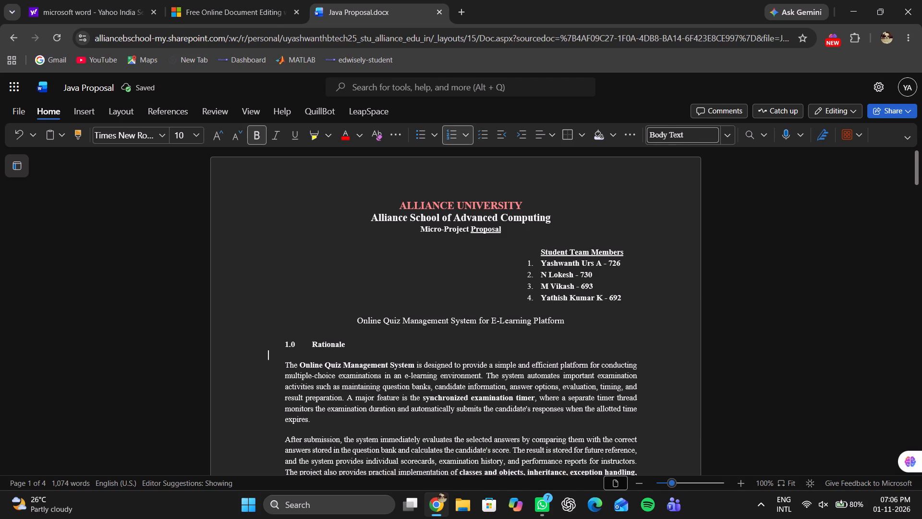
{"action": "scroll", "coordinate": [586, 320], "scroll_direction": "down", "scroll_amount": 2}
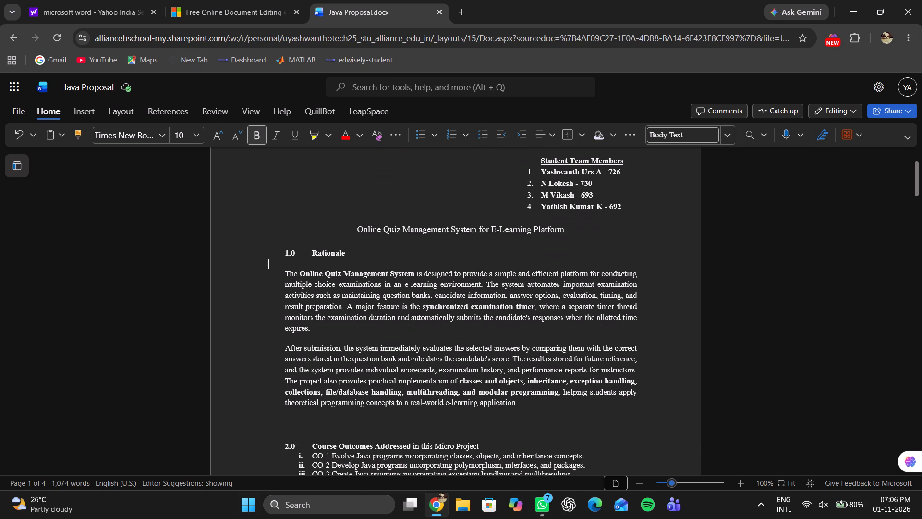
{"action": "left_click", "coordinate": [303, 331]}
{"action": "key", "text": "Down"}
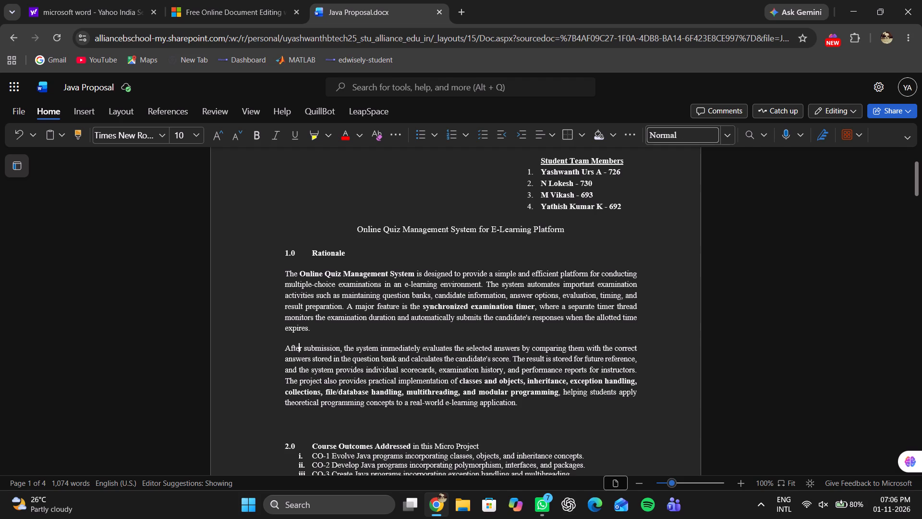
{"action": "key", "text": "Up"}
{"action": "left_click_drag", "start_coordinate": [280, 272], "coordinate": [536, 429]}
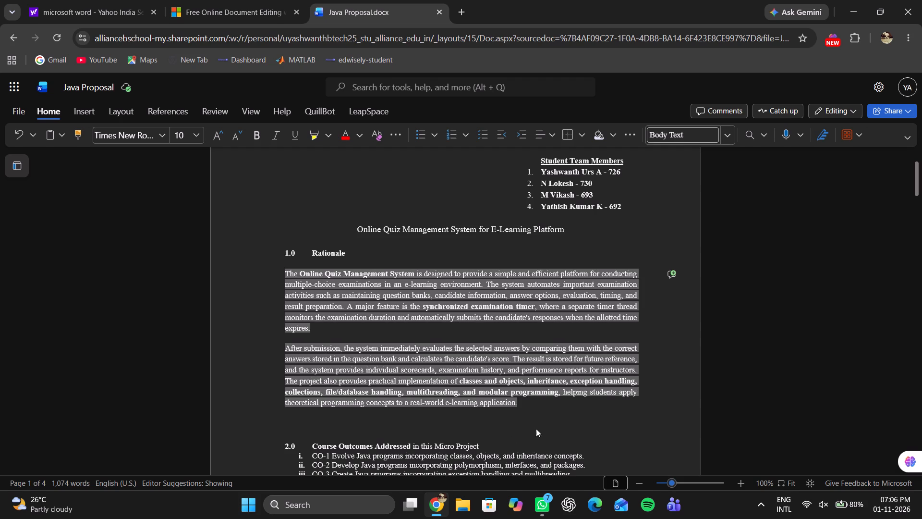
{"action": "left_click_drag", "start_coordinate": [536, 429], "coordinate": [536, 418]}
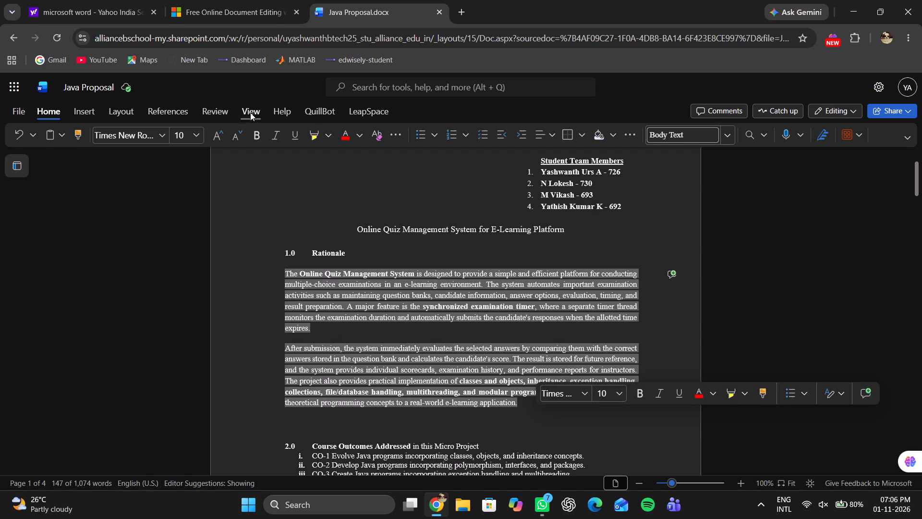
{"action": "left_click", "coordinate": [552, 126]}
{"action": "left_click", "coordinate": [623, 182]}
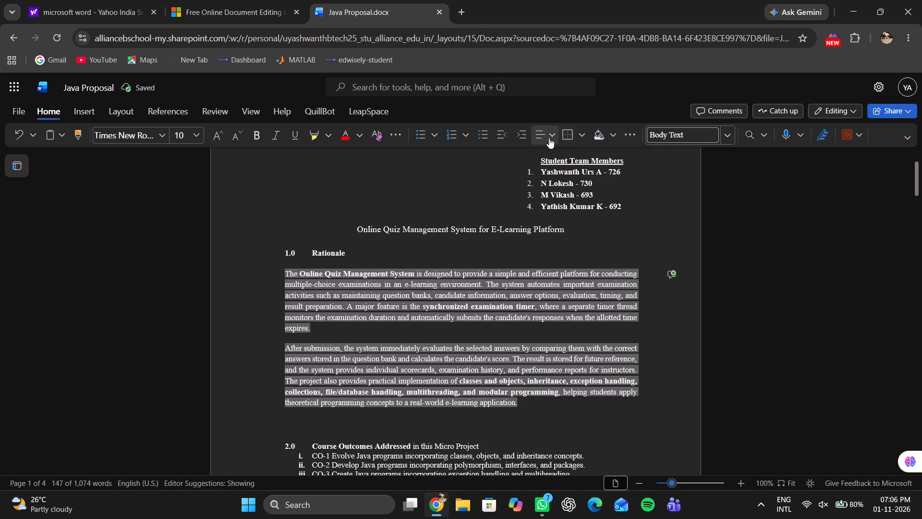
Remove the gap between the two Rationale paragraphs so "After submission" starts on the line directly below "expires.".
{"action": "left_click", "coordinate": [292, 339]}
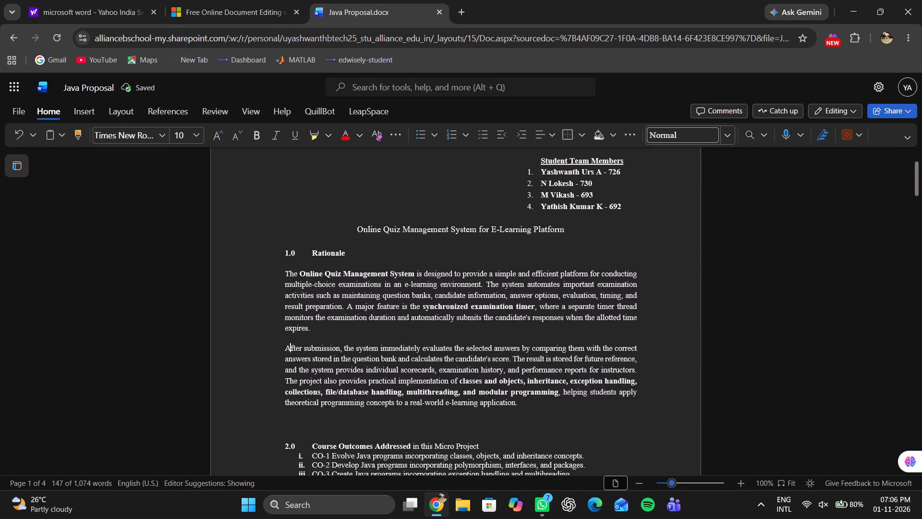
{"action": "key", "text": "BackSpace"}
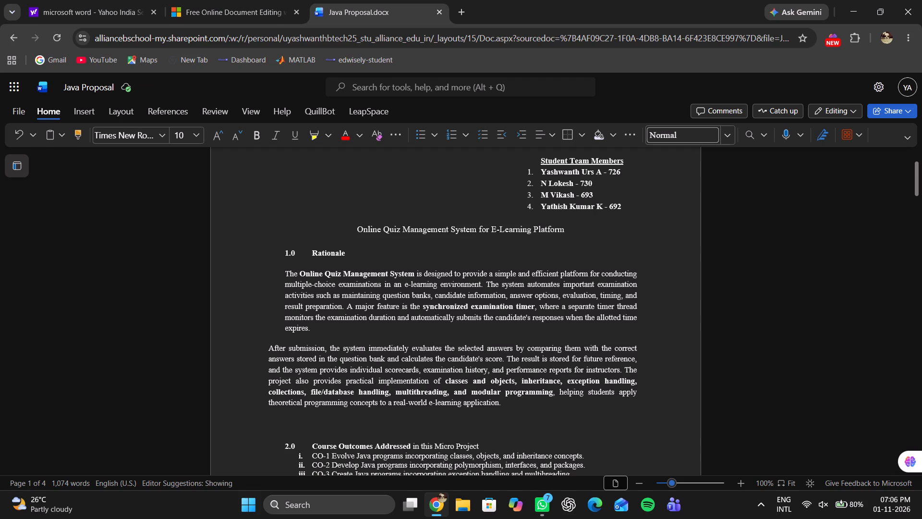
{"action": "key", "text": "BackSpace"}
{"action": "key", "text": "Return"}
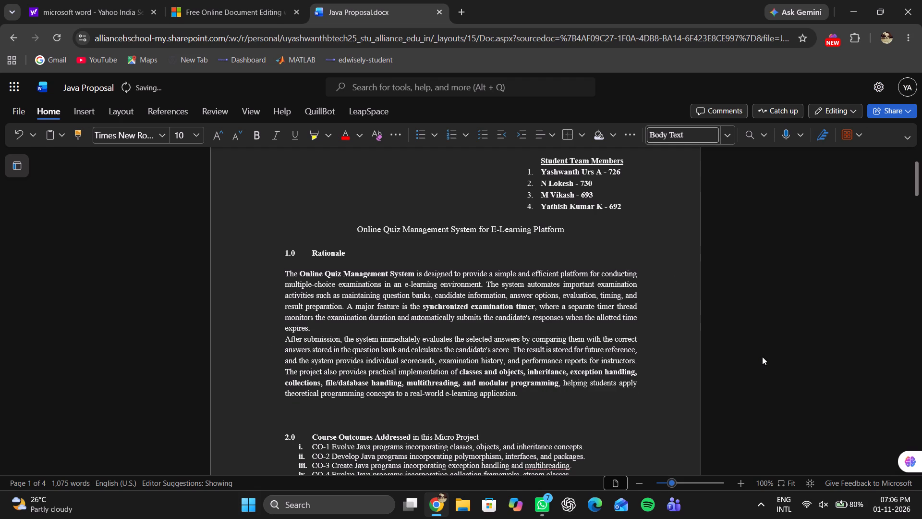
Delete the extra blank lines between the Rationale text and the 2.0 Course Outcomes Addressed heading.
{"action": "scroll", "coordinate": [693, 346], "scroll_direction": "down", "scroll_amount": 2}
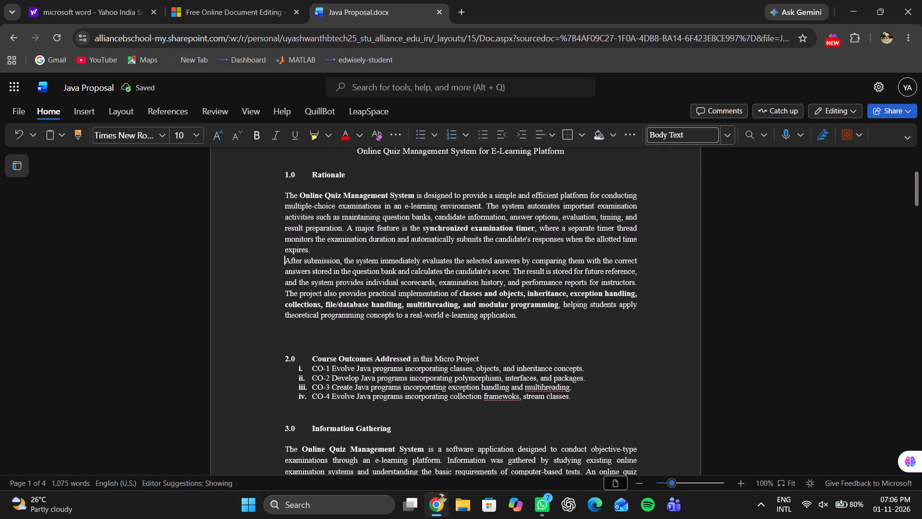
{"action": "left_click", "coordinate": [335, 340]}
{"action": "key", "text": "Down"}
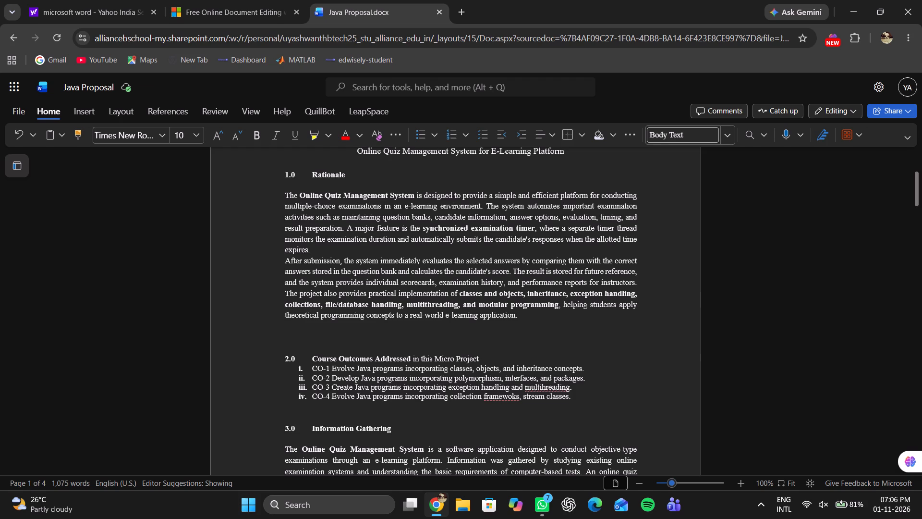
{"action": "key", "text": "BackSpace"}
{"action": "key", "text": "BackSpace"}
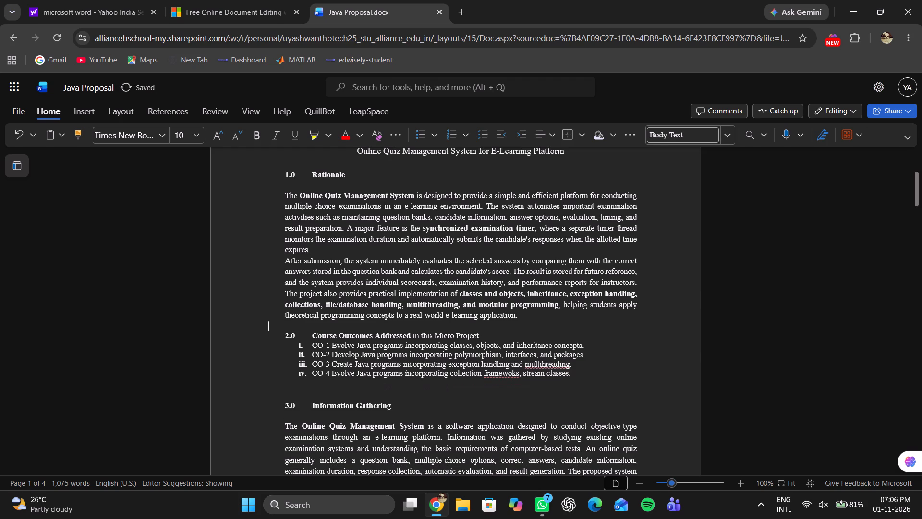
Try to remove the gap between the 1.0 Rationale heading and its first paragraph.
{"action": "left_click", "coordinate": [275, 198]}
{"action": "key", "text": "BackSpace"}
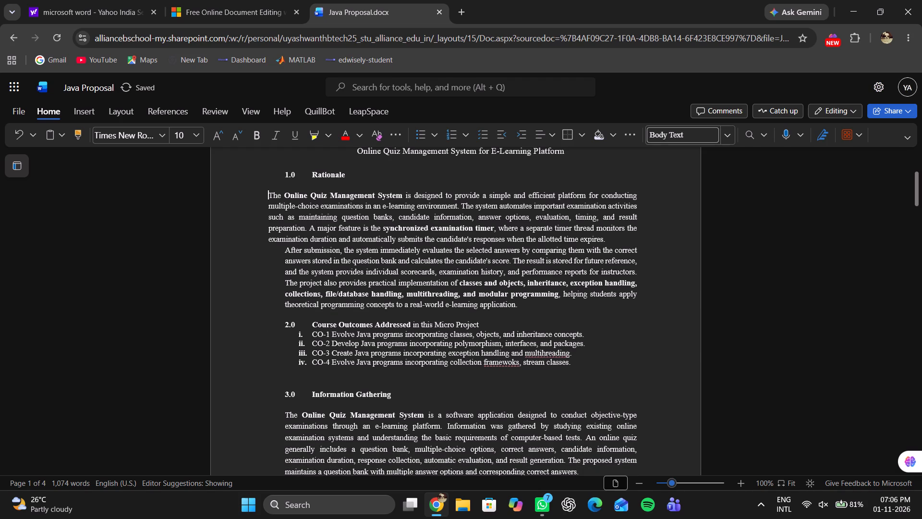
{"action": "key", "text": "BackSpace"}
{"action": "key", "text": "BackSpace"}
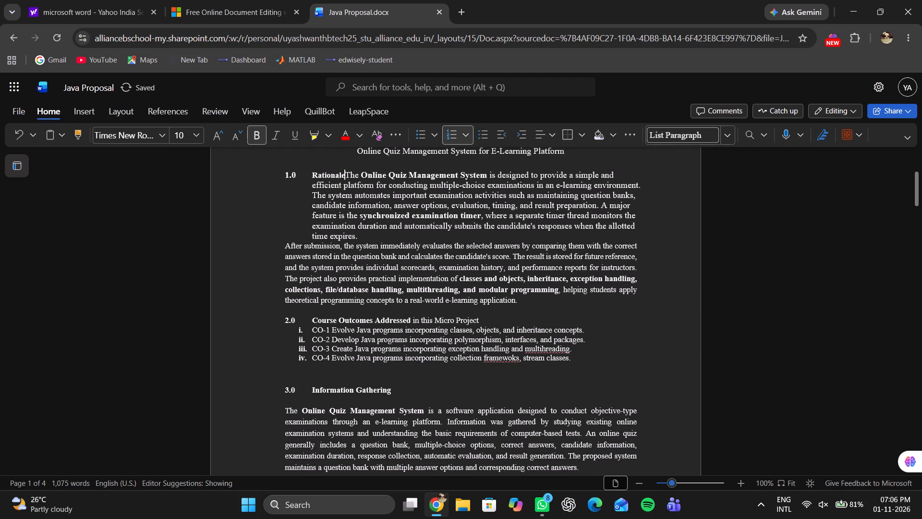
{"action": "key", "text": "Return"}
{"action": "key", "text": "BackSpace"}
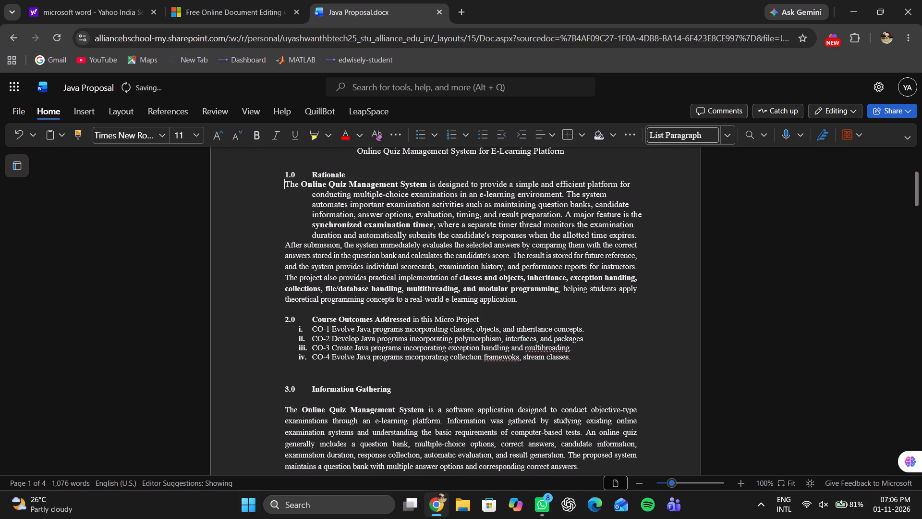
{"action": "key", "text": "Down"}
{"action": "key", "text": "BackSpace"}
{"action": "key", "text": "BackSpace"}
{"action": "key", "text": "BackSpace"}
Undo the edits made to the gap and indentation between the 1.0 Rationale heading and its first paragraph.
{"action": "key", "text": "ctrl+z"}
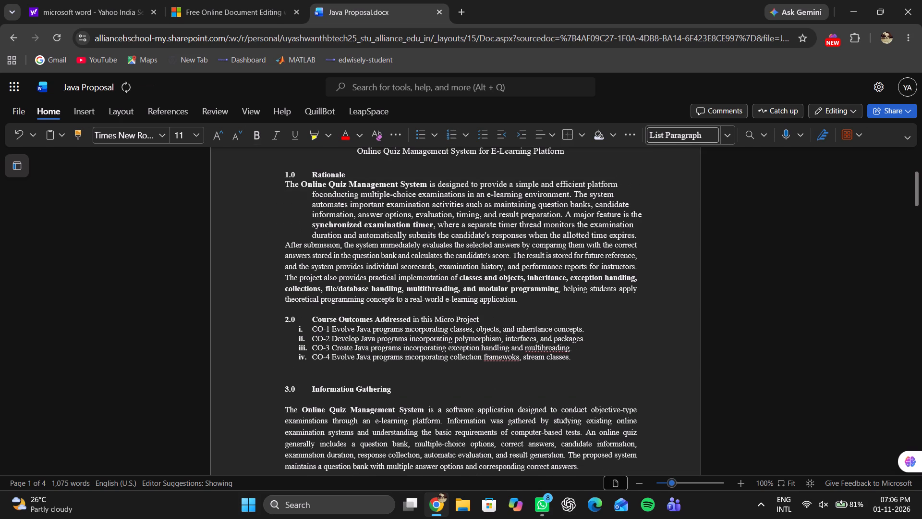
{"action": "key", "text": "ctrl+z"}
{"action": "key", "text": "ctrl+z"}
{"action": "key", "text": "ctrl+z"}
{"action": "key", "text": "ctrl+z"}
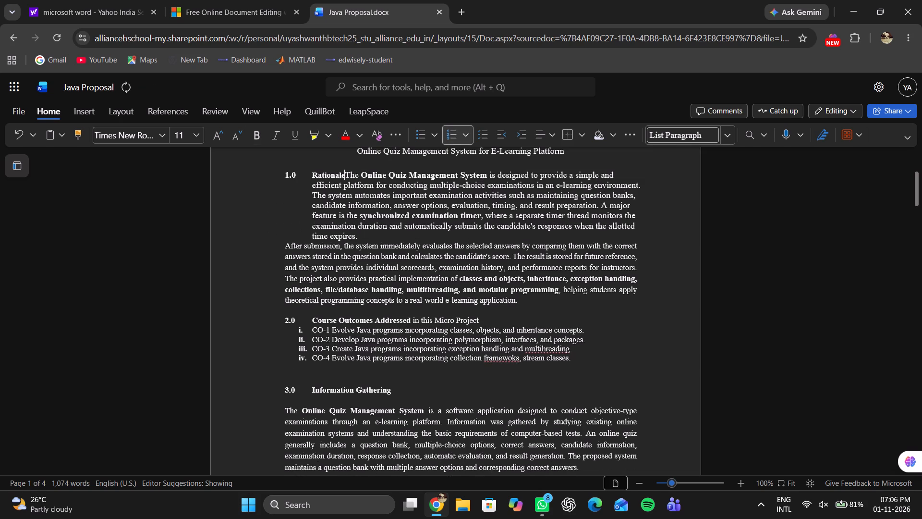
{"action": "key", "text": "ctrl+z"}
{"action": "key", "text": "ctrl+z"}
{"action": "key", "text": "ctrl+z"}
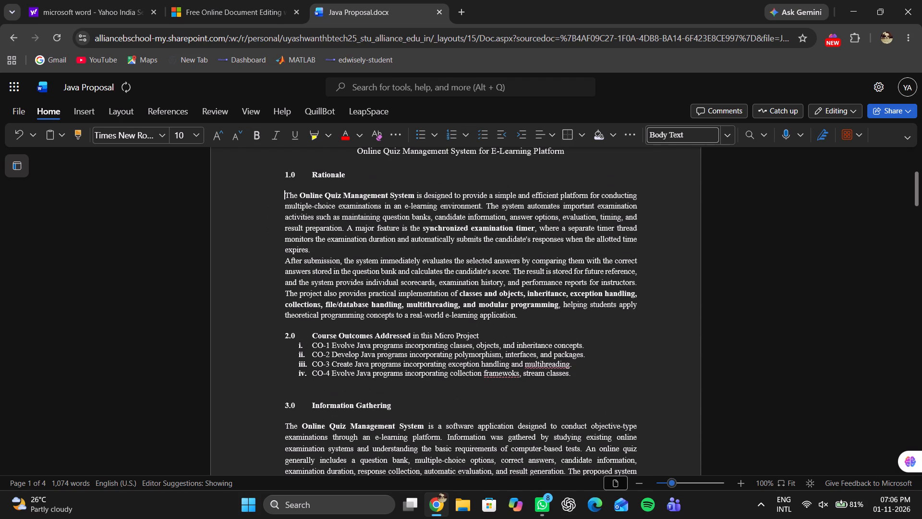
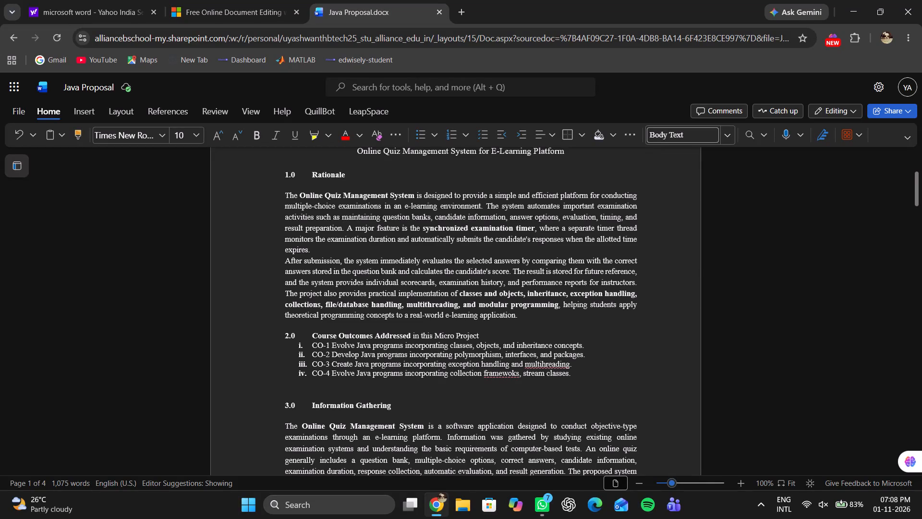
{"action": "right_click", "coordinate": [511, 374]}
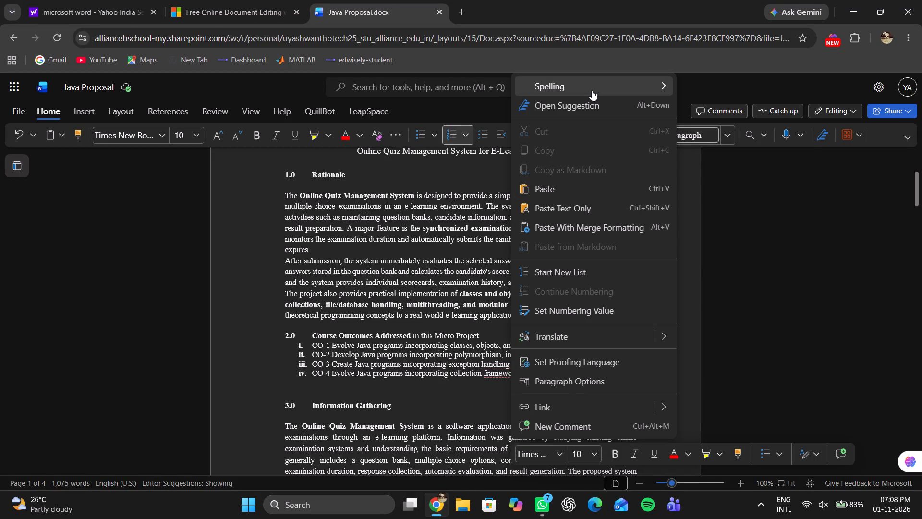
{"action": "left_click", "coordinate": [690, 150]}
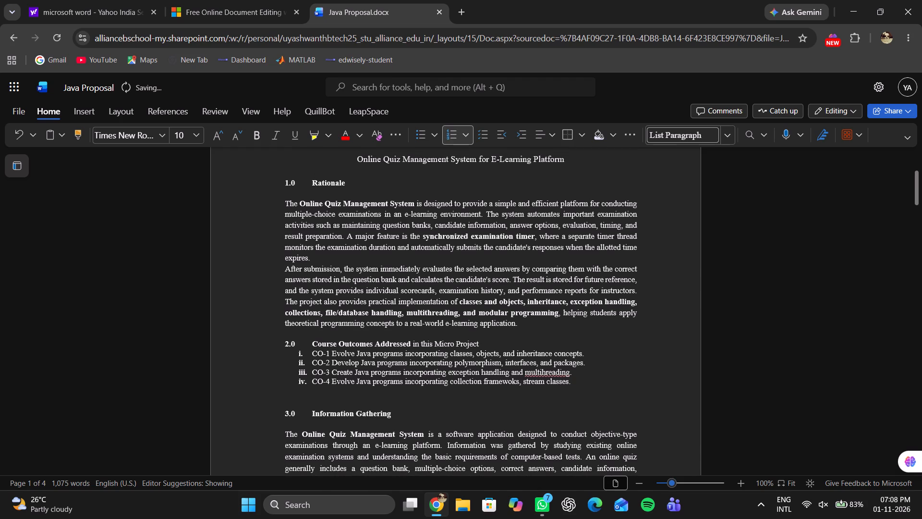
Reduce the gap between the CO-4 item and the 3.0 Information Gathering heading to a single blank line.
{"action": "left_click", "coordinate": [335, 395]}
{"action": "key", "text": "Down"}
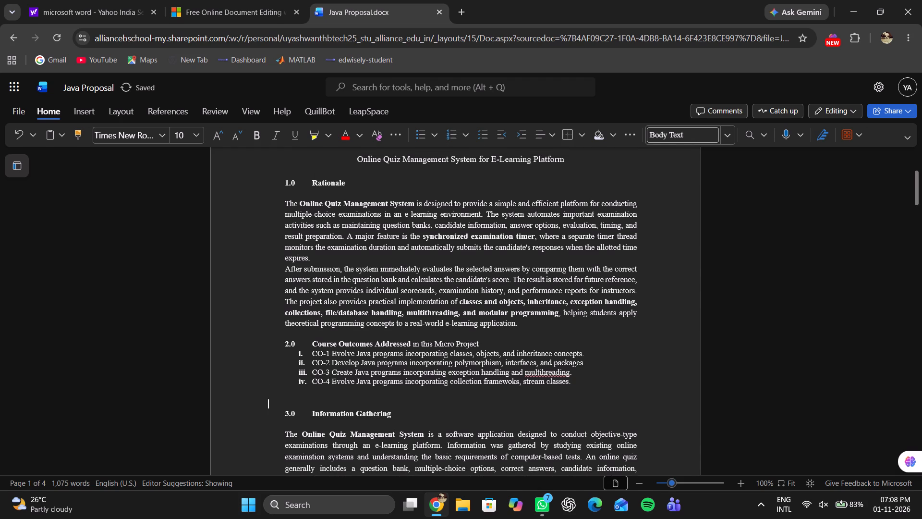
{"action": "key", "text": "BackSpace"}
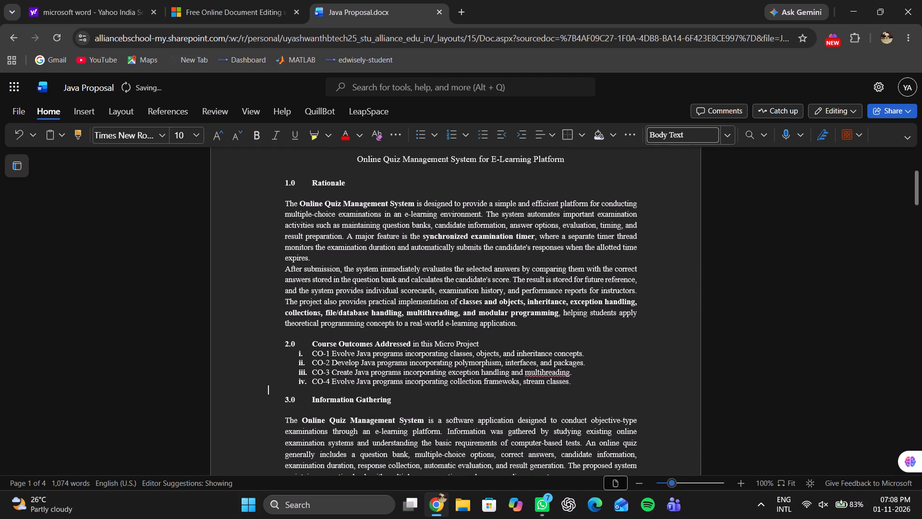
{"action": "scroll", "coordinate": [335, 395], "scroll_direction": "down", "scroll_amount": 1}
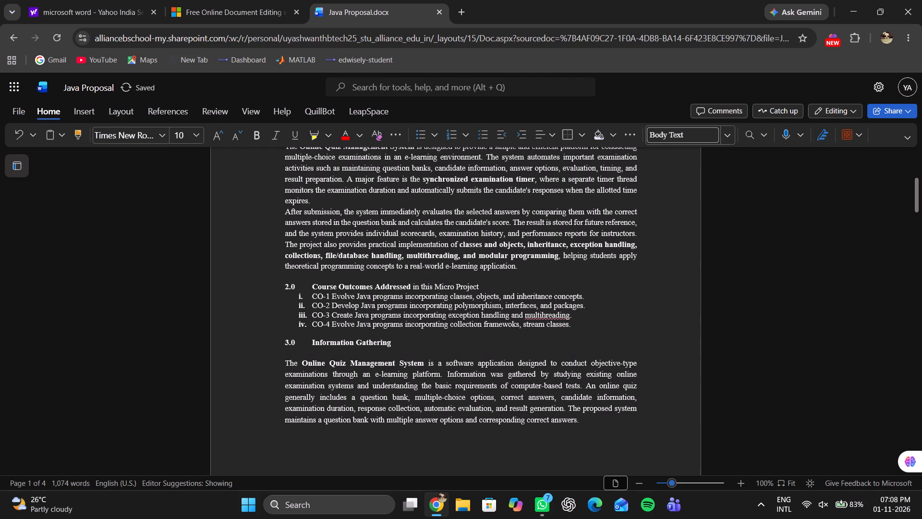
{"action": "key", "text": "BackSpace"}
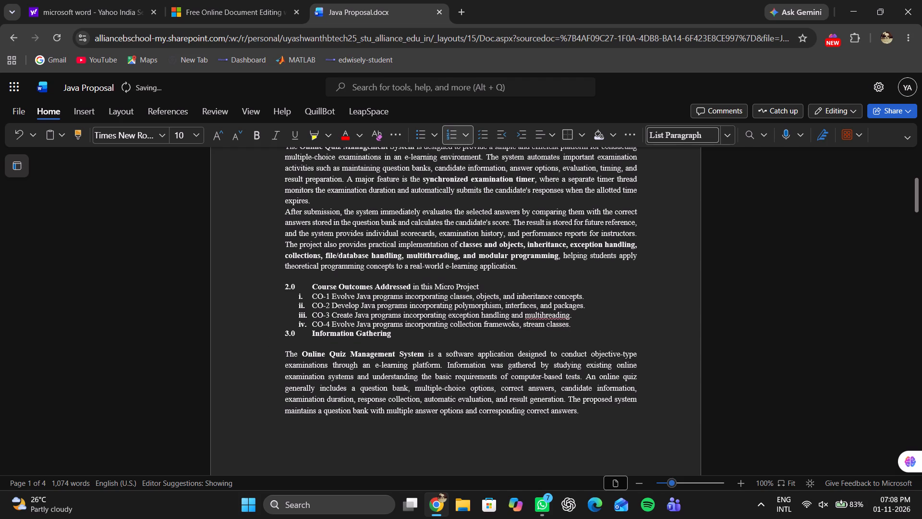
{"action": "key", "text": "Return"}
{"action": "key", "text": "BackSpace"}
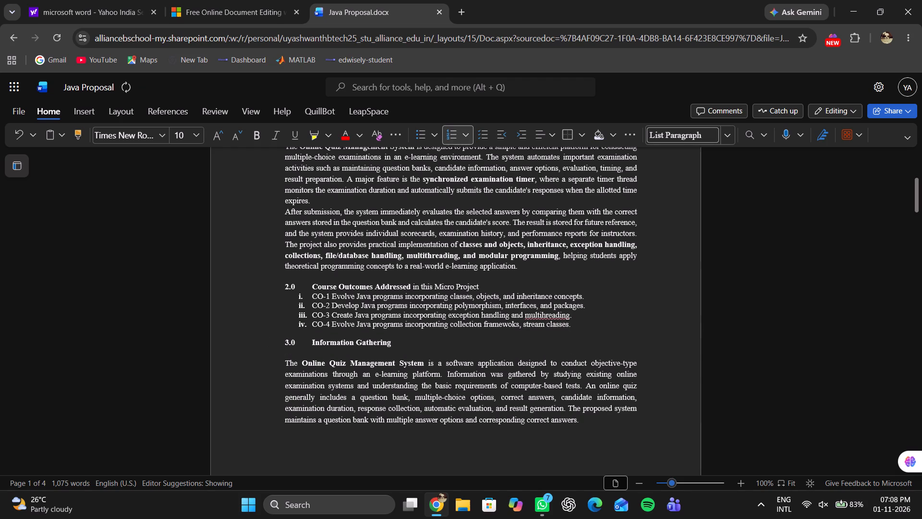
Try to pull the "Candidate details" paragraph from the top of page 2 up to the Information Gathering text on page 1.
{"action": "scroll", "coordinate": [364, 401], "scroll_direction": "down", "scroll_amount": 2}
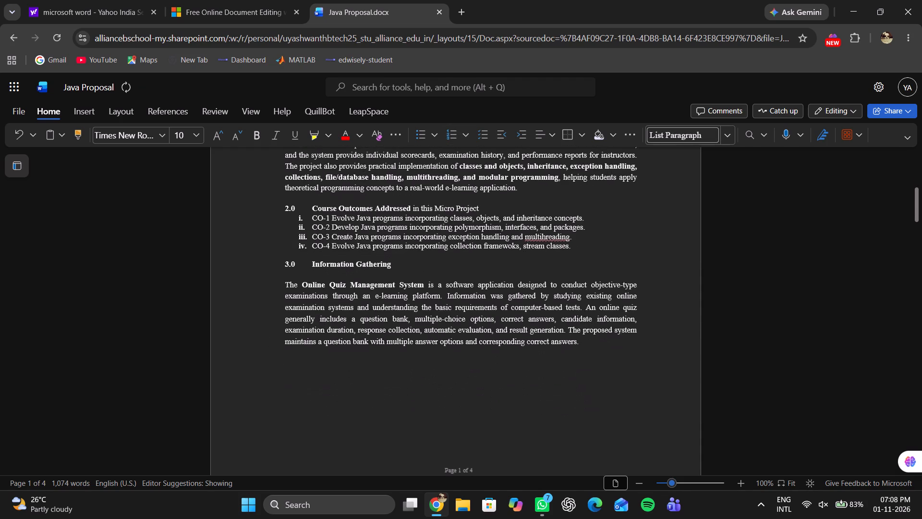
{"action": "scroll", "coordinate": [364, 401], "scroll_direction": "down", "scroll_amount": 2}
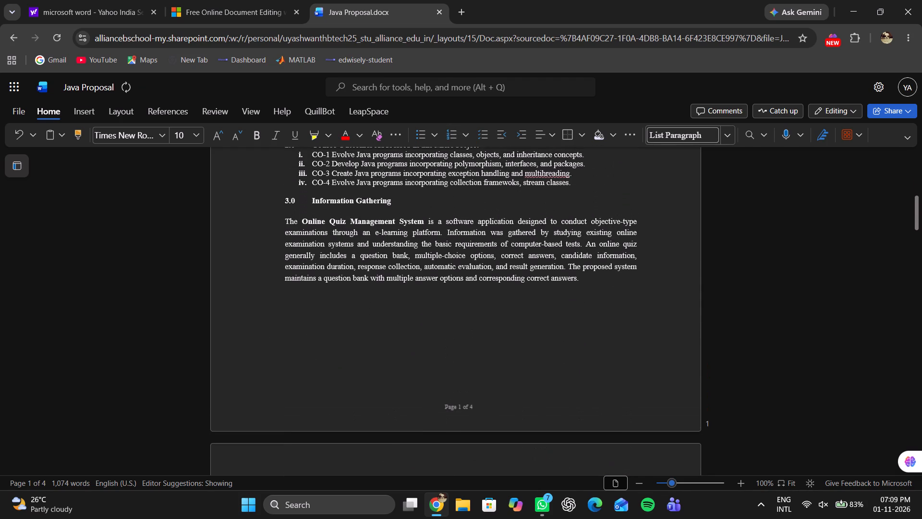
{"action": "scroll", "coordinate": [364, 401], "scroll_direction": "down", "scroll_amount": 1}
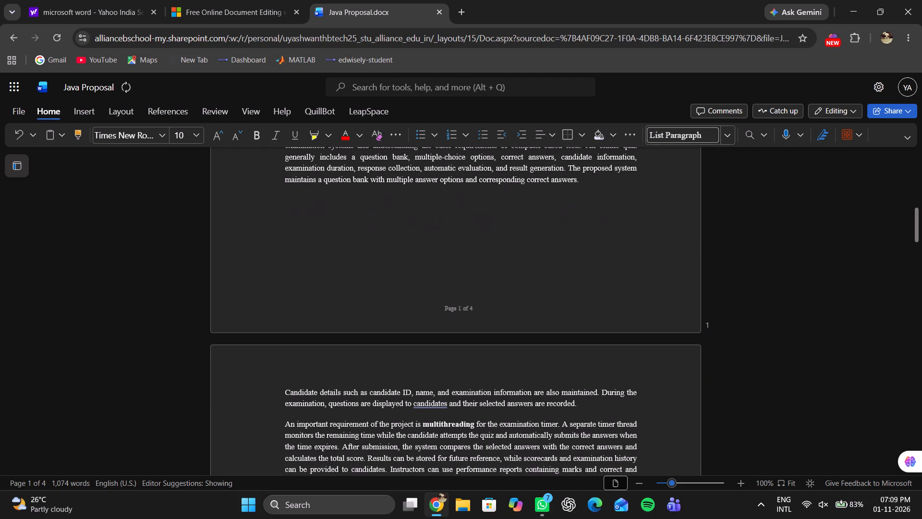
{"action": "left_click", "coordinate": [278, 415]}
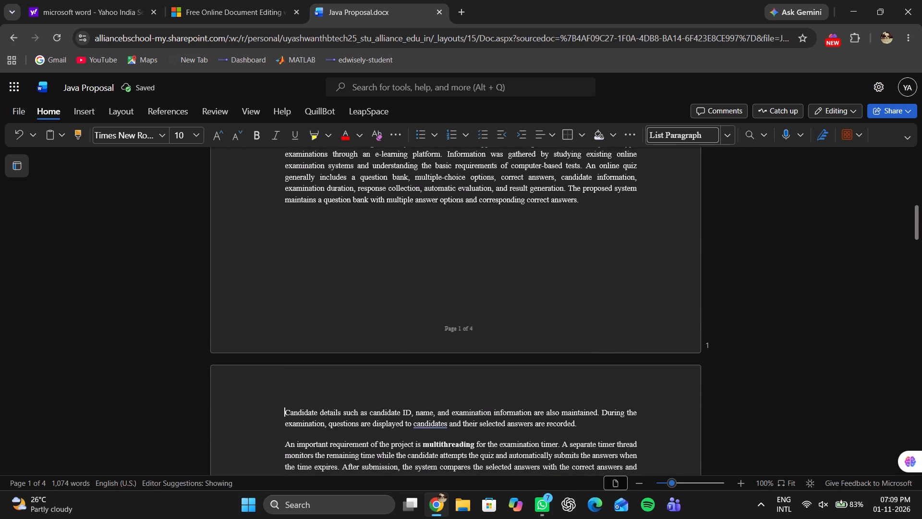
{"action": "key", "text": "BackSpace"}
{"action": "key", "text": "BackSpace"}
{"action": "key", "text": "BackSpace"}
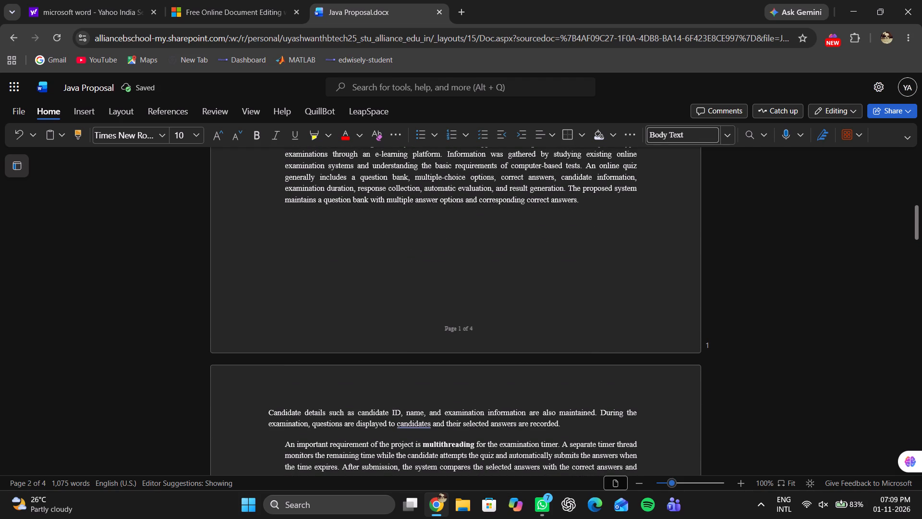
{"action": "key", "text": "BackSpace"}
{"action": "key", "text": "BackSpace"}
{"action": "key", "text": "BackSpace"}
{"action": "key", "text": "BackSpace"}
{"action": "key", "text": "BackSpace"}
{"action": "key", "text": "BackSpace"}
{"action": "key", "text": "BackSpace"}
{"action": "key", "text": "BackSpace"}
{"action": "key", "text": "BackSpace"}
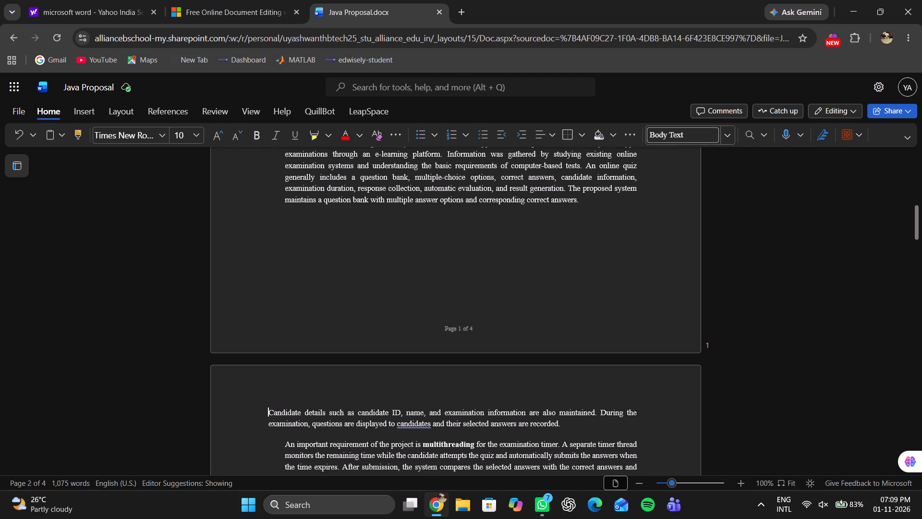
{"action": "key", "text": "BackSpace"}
Copy the "Candidate details" paragraph from page 2 onto a new line after "corresponding correct answers." on page 1.
{"action": "left_click", "coordinate": [592, 203]}
{"action": "key", "text": "Return"}
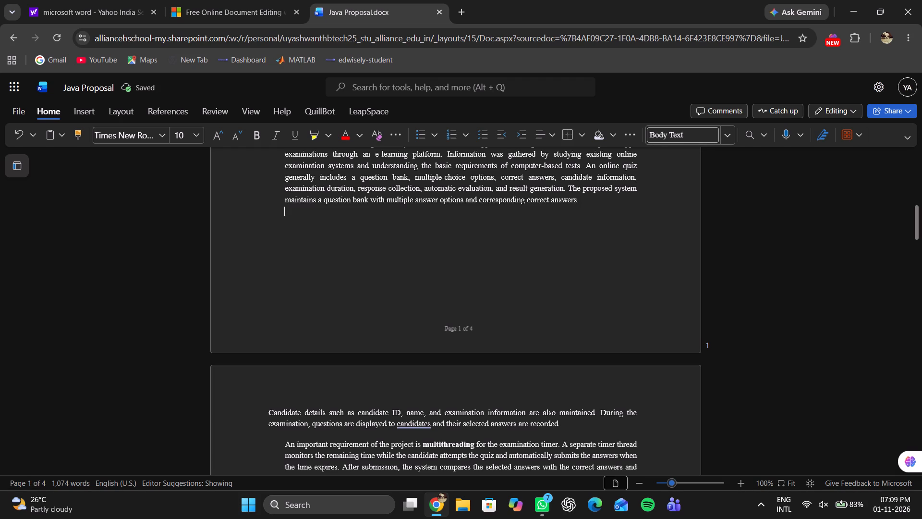
{"action": "left_click_drag", "start_coordinate": [572, 428], "coordinate": [271, 412]}
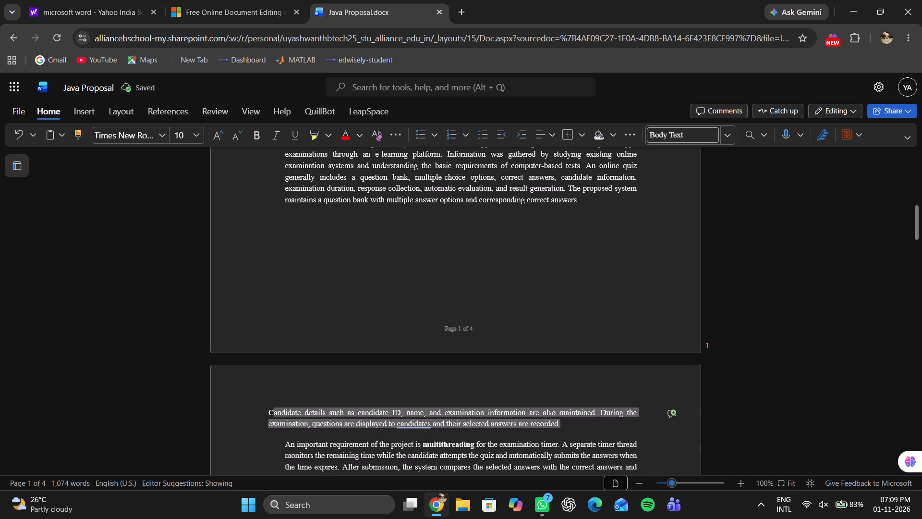
{"action": "left_click_drag", "start_coordinate": [271, 412], "coordinate": [256, 413]}
{"action": "key", "text": "ctrl+c"}
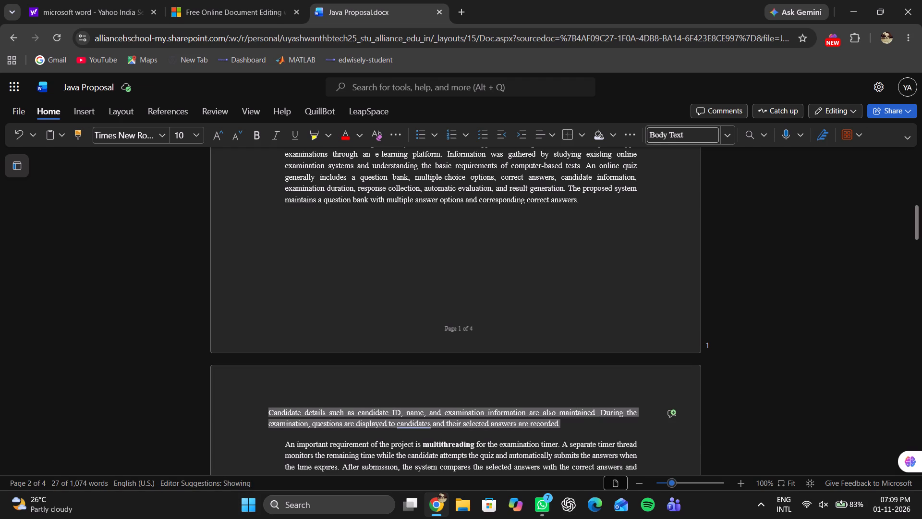
{"action": "left_click", "coordinate": [591, 210]}
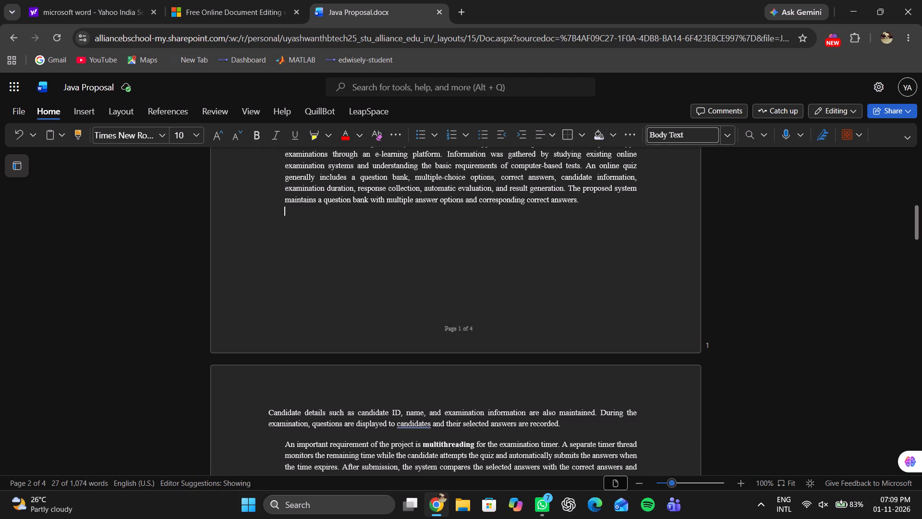
{"action": "key", "text": "ctrl+v"}
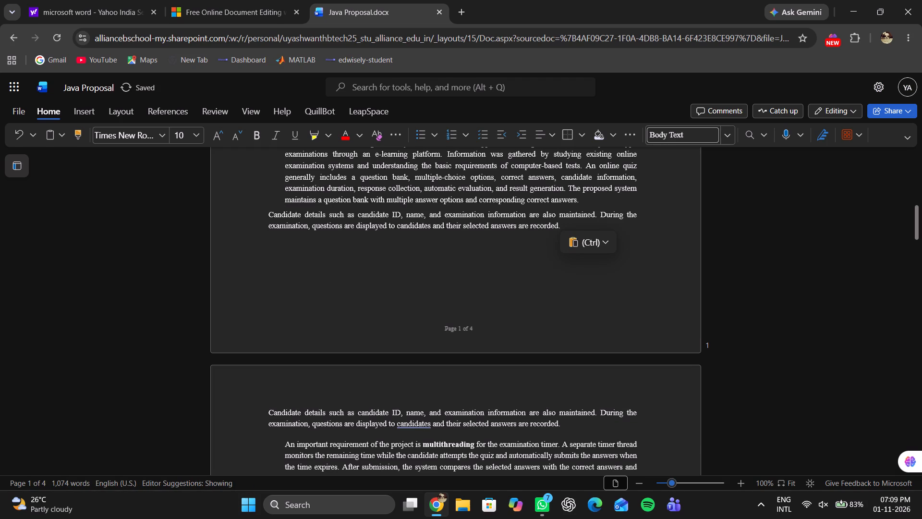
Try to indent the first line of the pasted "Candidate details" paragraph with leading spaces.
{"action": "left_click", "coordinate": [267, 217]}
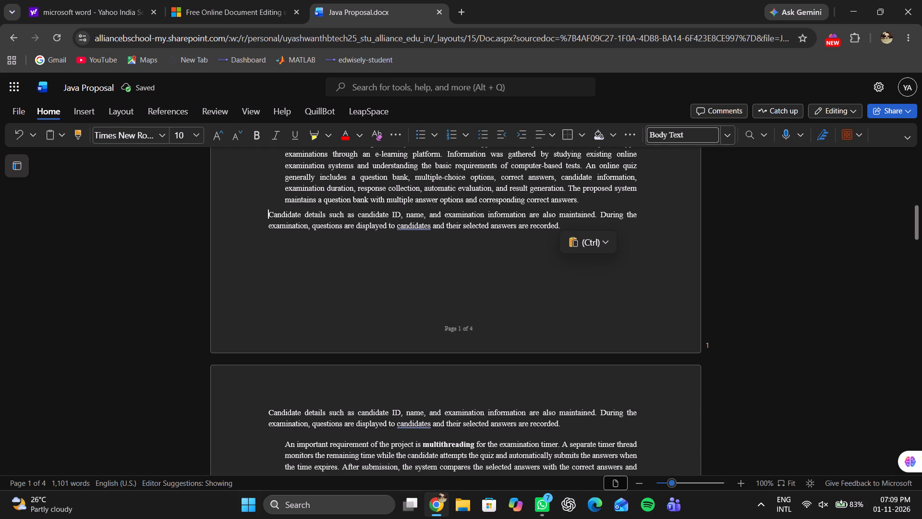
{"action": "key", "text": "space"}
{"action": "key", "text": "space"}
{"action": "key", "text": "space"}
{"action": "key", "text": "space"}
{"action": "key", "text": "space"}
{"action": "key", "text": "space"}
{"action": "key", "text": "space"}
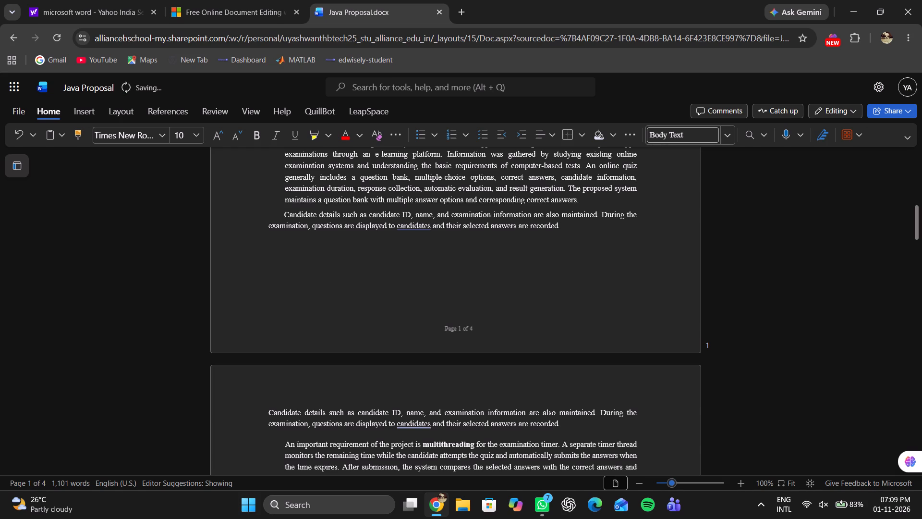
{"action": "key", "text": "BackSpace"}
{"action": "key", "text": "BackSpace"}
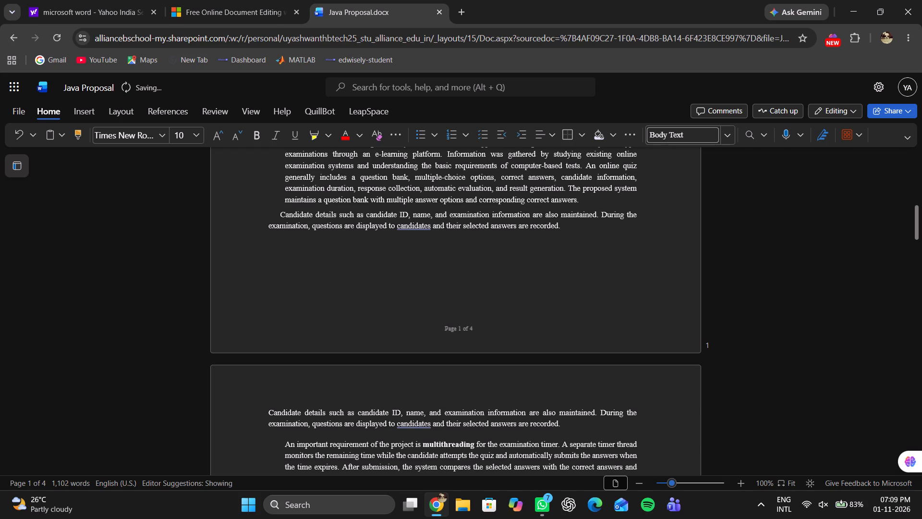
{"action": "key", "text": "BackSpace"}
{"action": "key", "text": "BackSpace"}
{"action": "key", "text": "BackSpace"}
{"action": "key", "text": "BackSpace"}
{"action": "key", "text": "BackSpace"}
Join the pasted "Candidate details" text to the end of the preceding Information Gathering paragraph on page 1.
{"action": "key", "text": "BackSpace"}
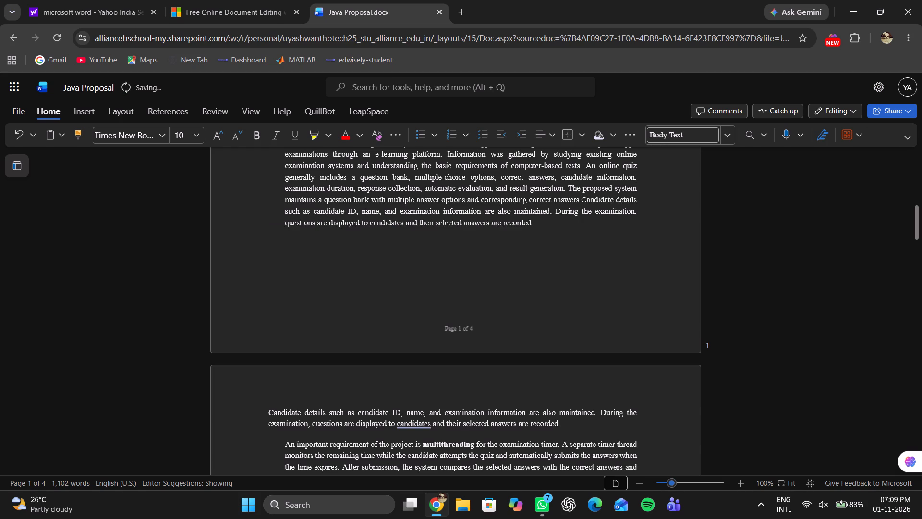
{"action": "key", "text": "Return"}
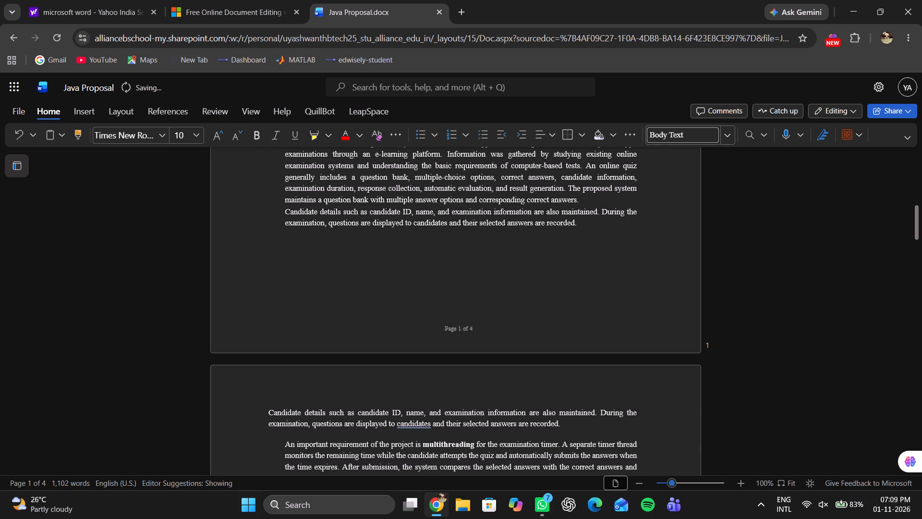
{"action": "key", "text": "BackSpace"}
{"action": "key", "text": "BackSpace"}
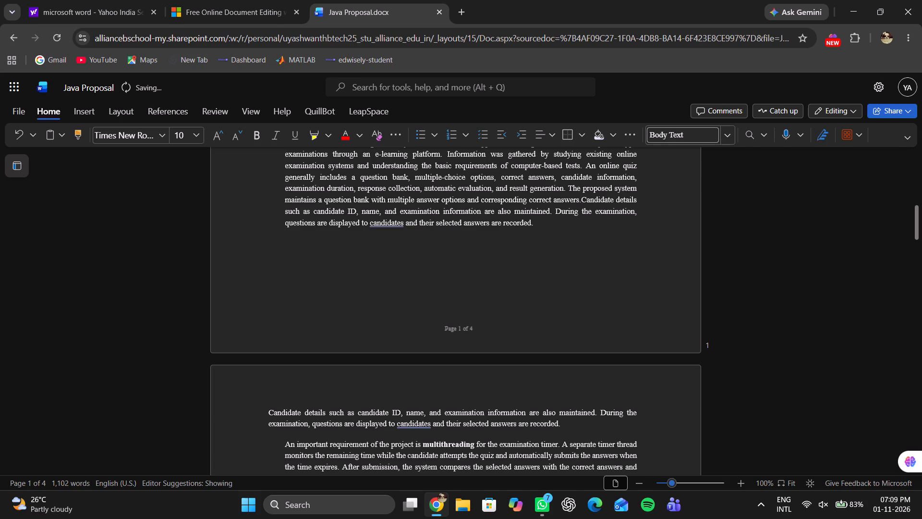
Delete the original "Candidate details" paragraph and its leftover blank line from the top of page 2.
{"action": "scroll", "coordinate": [304, 246], "scroll_direction": "down", "scroll_amount": 1}
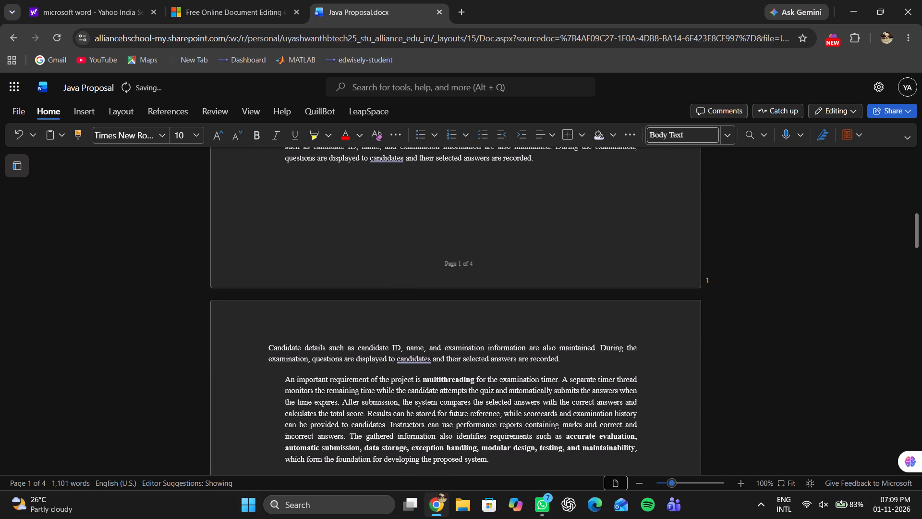
{"action": "left_click_drag", "start_coordinate": [574, 357], "coordinate": [256, 345]}
{"action": "key", "text": "BackSpace"}
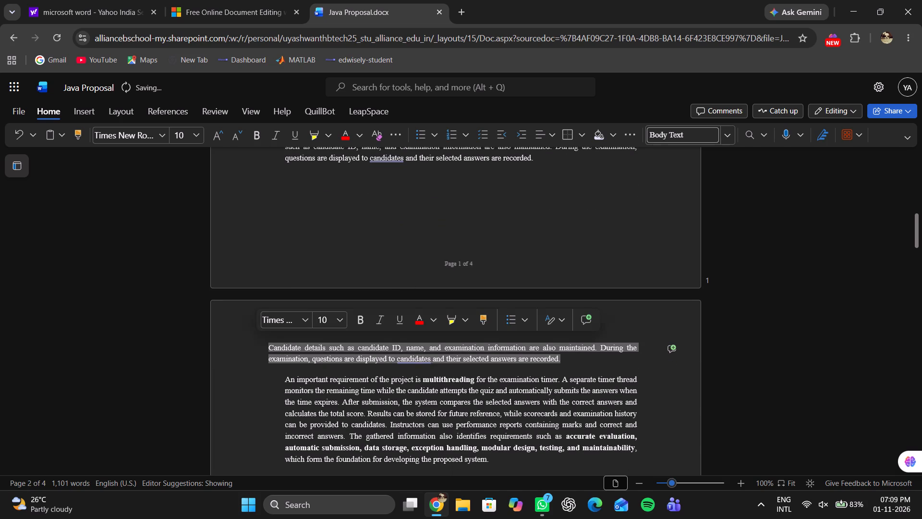
{"action": "key", "text": "BackSpace"}
{"action": "key", "text": "BackSpace"}
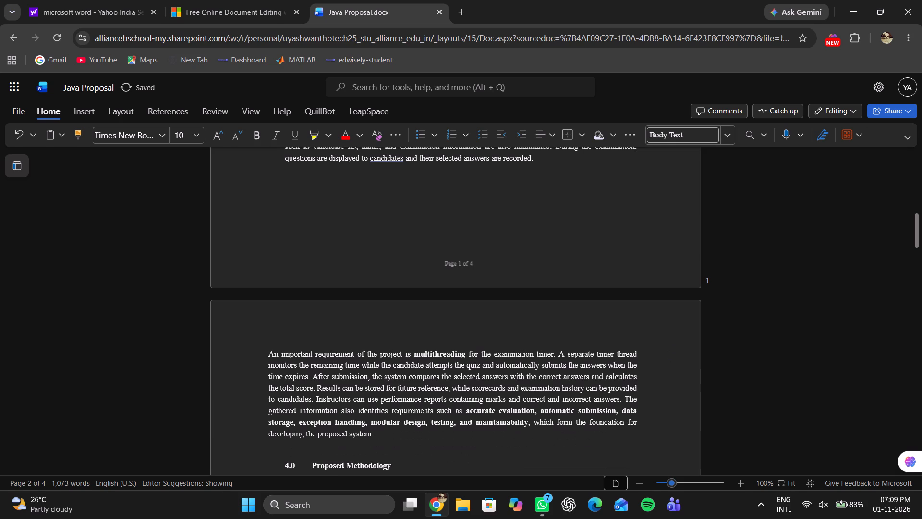
{"action": "key", "text": "BackSpace"}
Undo the leading space and the indentation change on the "An important requirement" paragraph at the top of page 2.
{"action": "left_click", "coordinate": [267, 348]}
{"action": "key", "text": "space"}
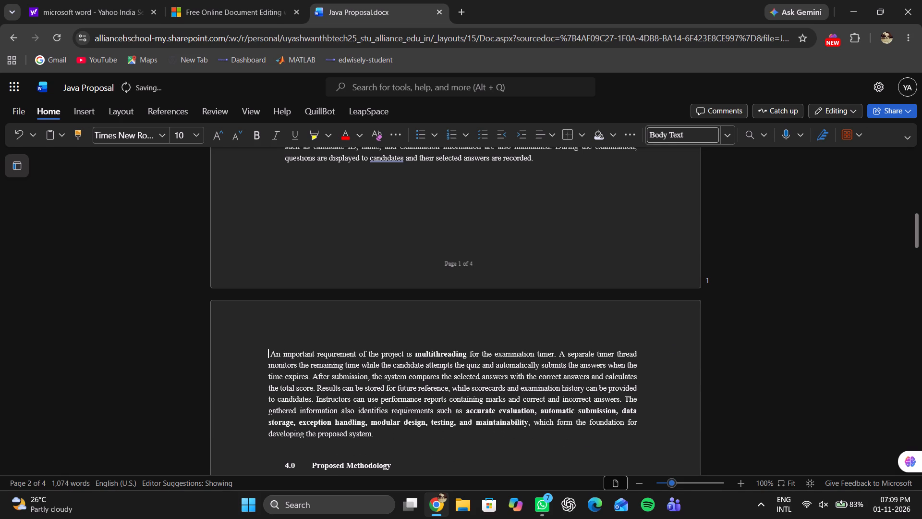
{"action": "key", "text": "ctrl+z"}
{"action": "key", "text": "ctrl+z"}
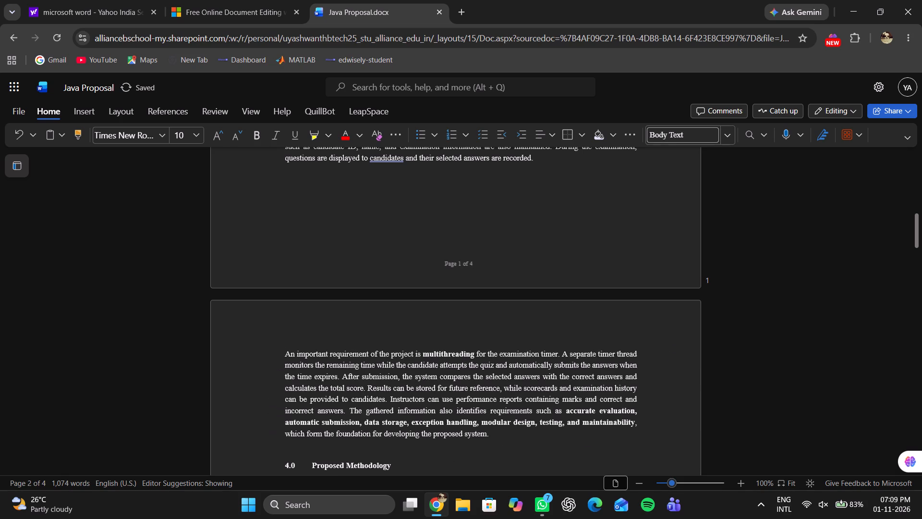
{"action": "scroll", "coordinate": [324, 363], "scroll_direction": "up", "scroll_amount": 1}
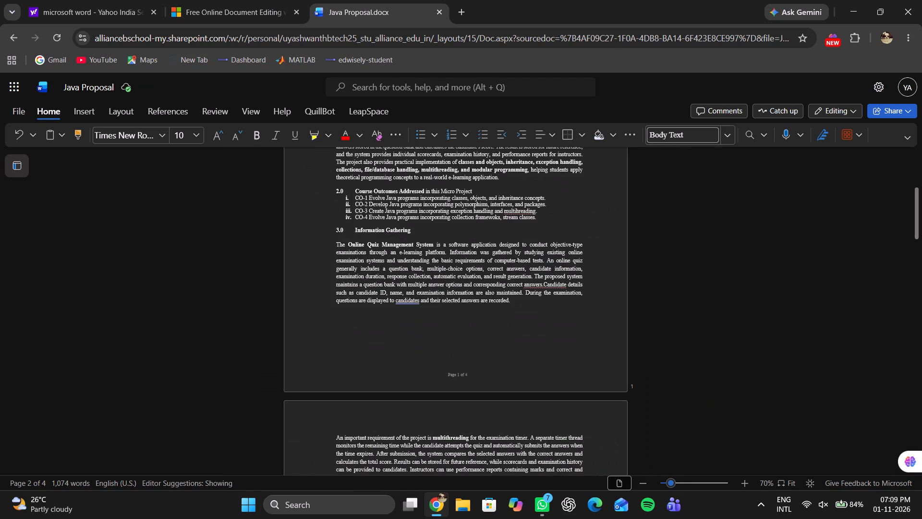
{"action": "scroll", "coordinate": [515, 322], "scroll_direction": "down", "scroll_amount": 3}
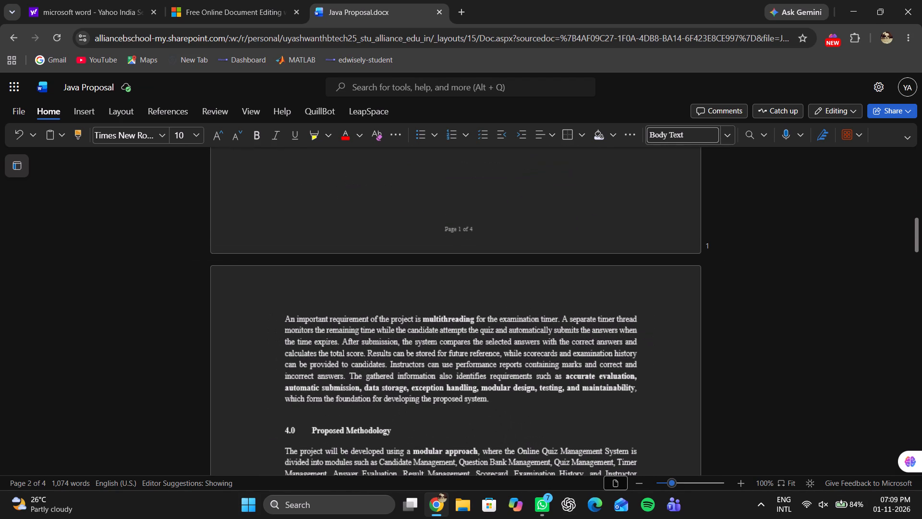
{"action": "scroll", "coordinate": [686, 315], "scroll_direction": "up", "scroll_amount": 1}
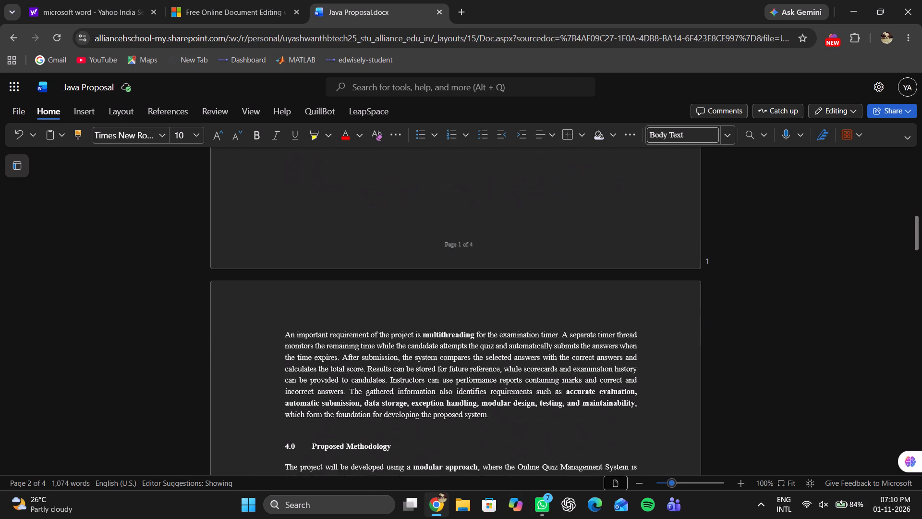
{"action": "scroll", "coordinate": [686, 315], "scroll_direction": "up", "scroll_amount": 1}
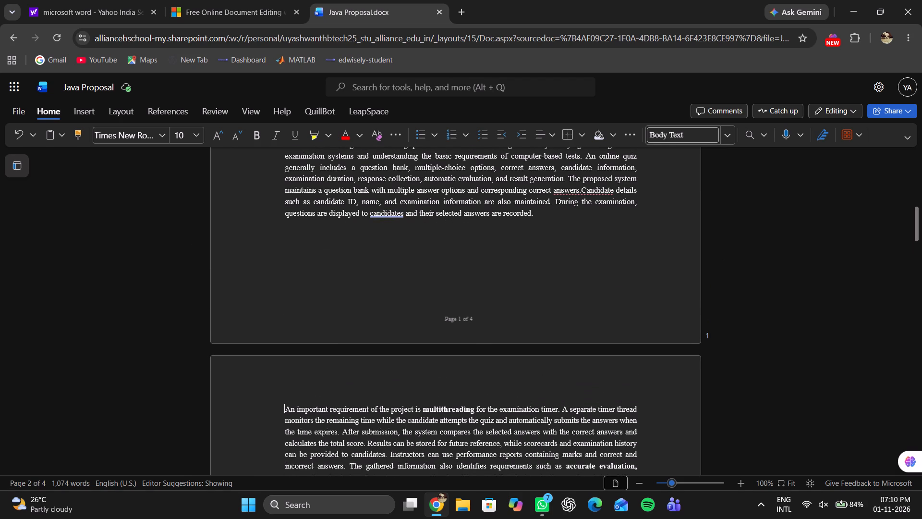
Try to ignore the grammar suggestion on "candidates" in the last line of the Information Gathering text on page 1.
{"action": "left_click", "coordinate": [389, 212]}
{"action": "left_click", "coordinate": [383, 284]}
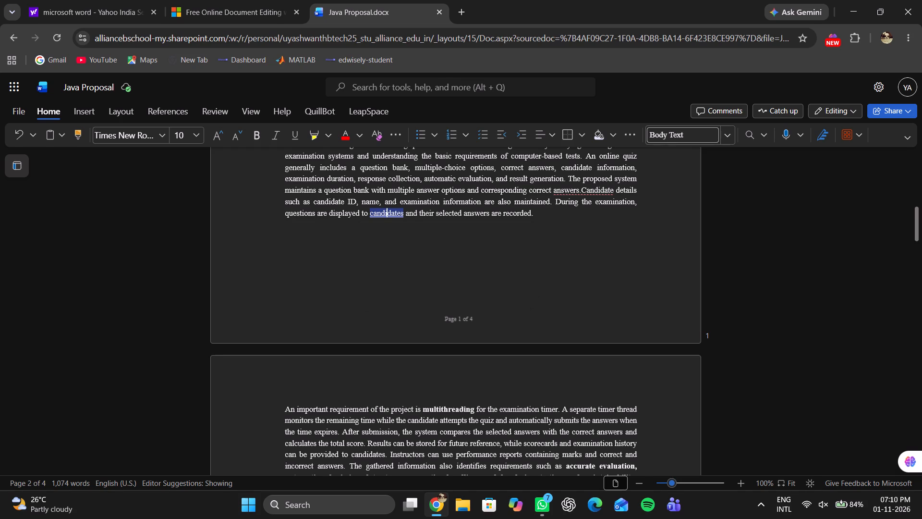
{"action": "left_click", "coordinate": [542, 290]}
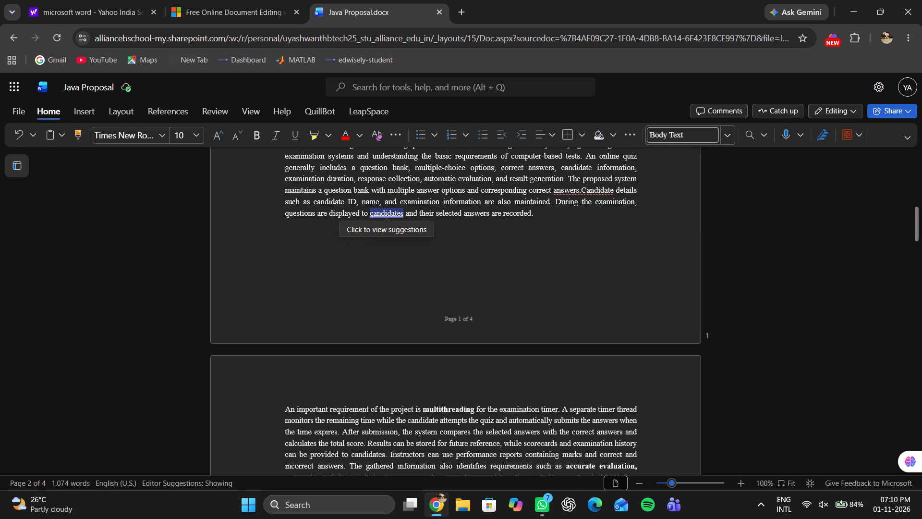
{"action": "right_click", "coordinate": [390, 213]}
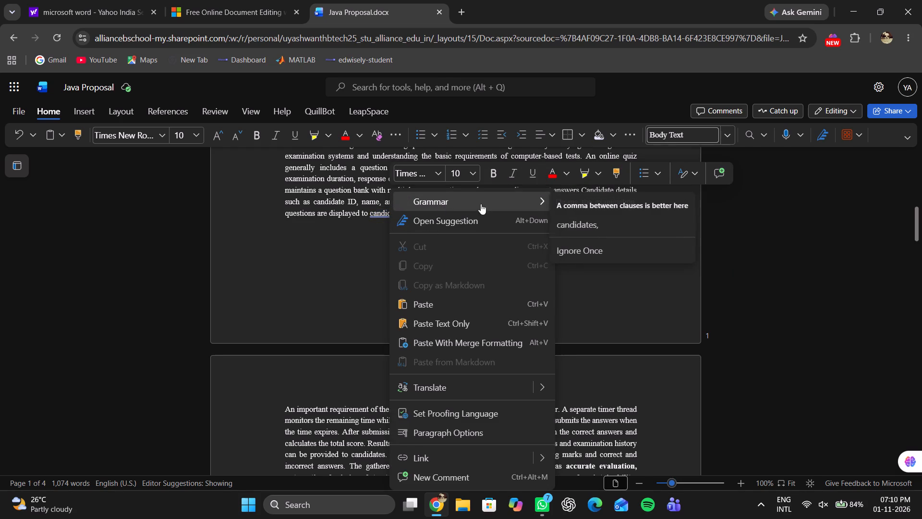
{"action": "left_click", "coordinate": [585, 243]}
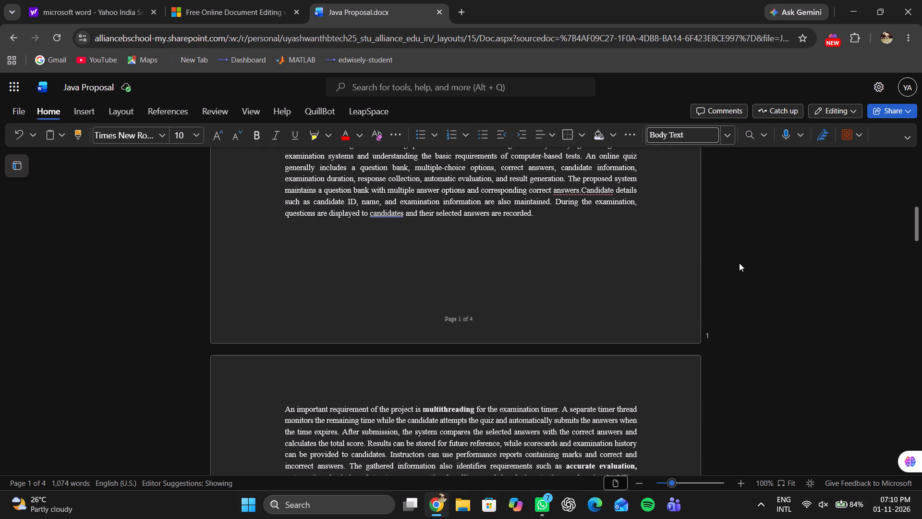
Delete the empty line after the last Information Gathering paragraph at the end of page 1.
{"action": "left_click", "coordinate": [739, 263]}
{"action": "scroll", "coordinate": [584, 284], "scroll_direction": "down", "scroll_amount": 1}
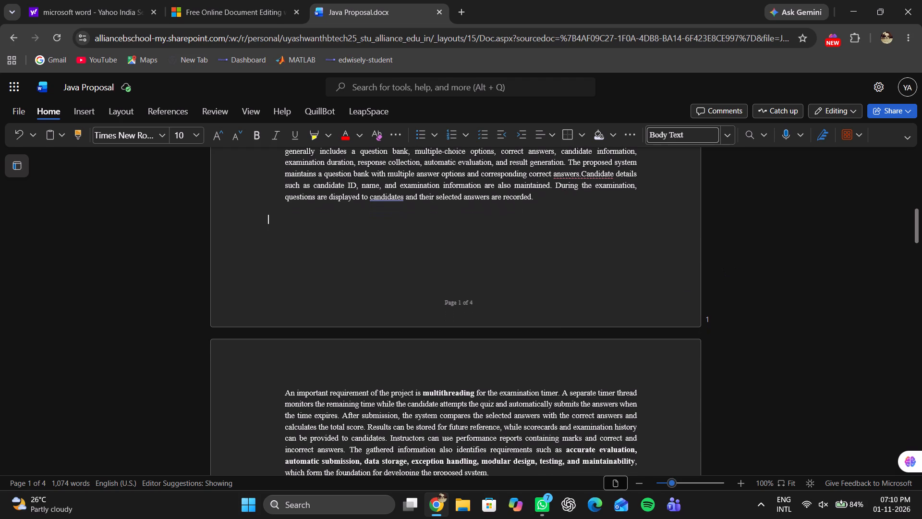
{"action": "key", "text": "BackSpace"}
{"action": "key", "text": "BackSpace"}
{"action": "key", "text": "BackSpace"}
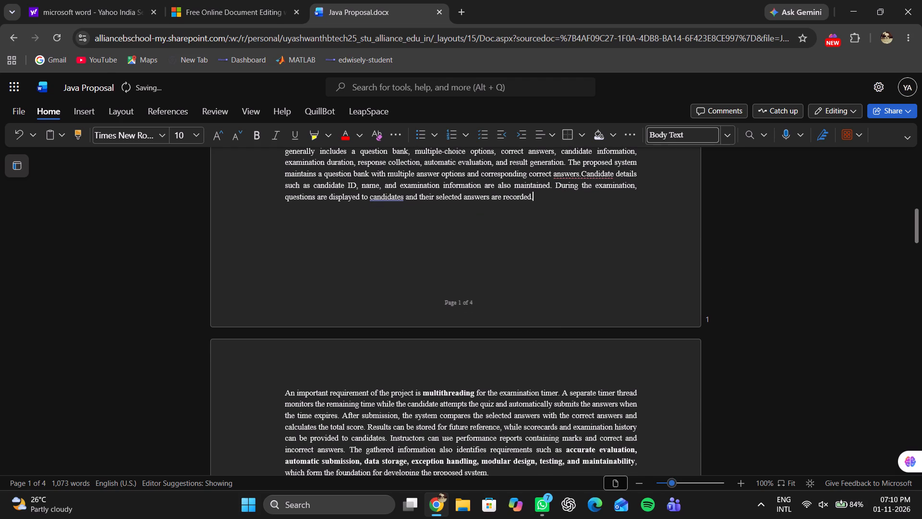
Remove the blank line above the "4.0 Proposed Methodology" heading on page 2.
{"action": "scroll", "coordinate": [594, 328], "scroll_direction": "down", "scroll_amount": 1}
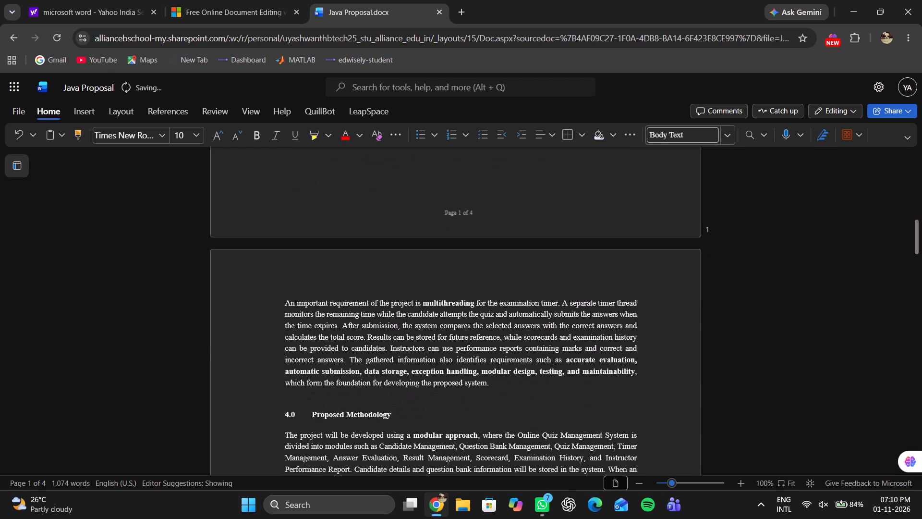
{"action": "scroll", "coordinate": [337, 353], "scroll_direction": "down", "scroll_amount": 2}
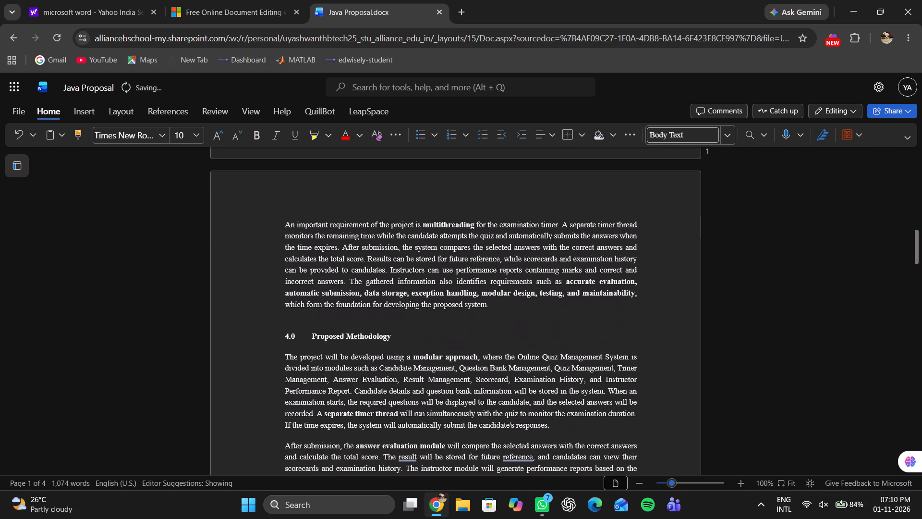
{"action": "left_click", "coordinate": [284, 335]}
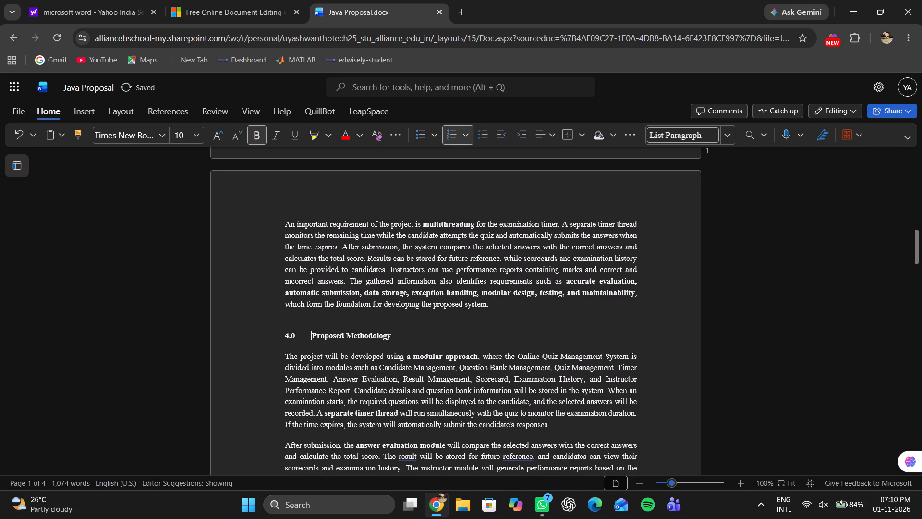
{"action": "left_click", "coordinate": [284, 335]}
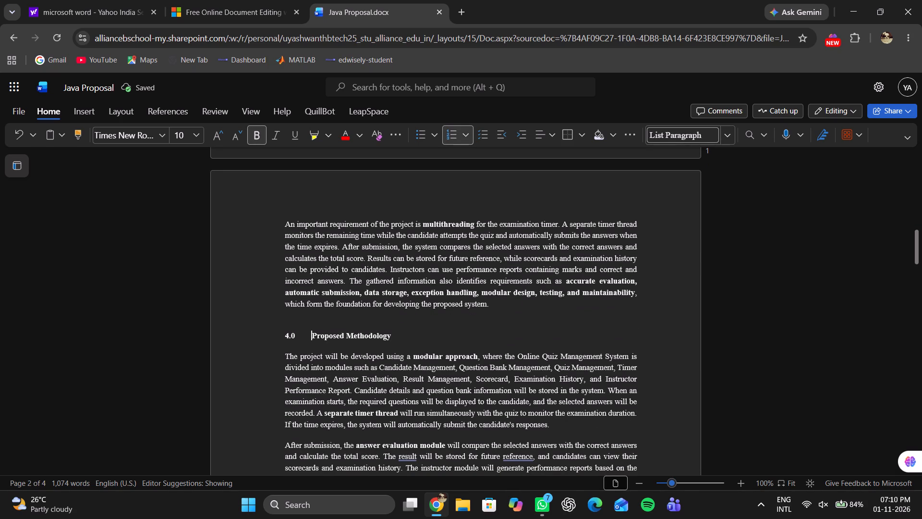
{"action": "left_click", "coordinate": [284, 321]}
{"action": "key", "text": "BackSpace"}
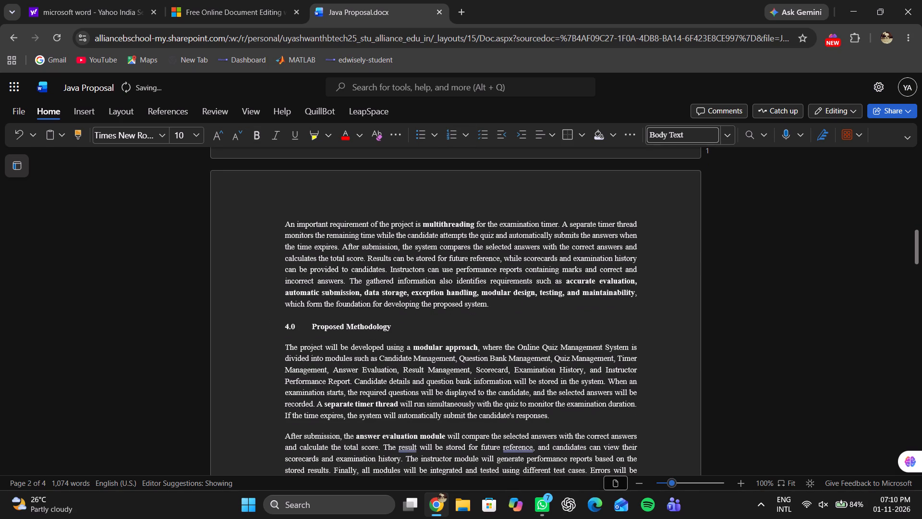
{"action": "key", "text": "Down"}
Close the gap between the two Proposed Methodology paragraphs so "After submission" starts on the line directly below the first paragraph.
{"action": "scroll", "coordinate": [383, 343], "scroll_direction": "down", "scroll_amount": 2}
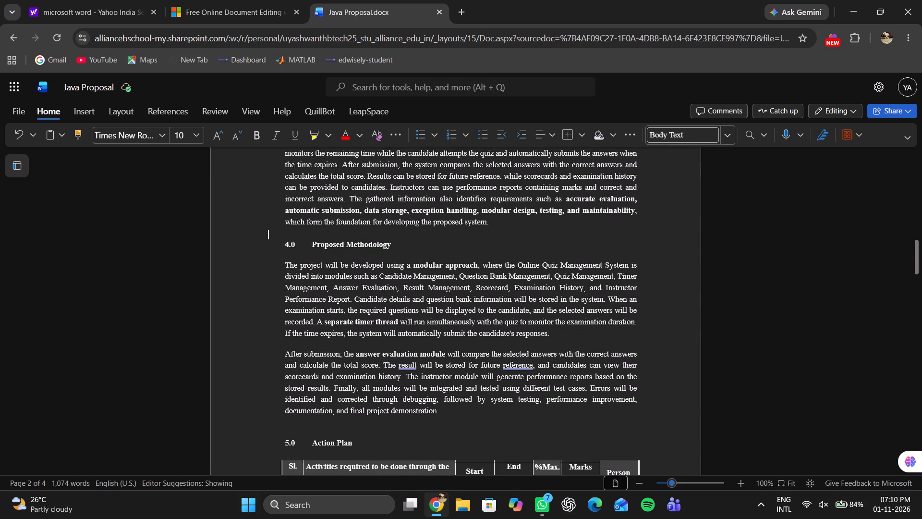
{"action": "left_click", "coordinate": [280, 351]}
{"action": "key", "text": "BackSpace"}
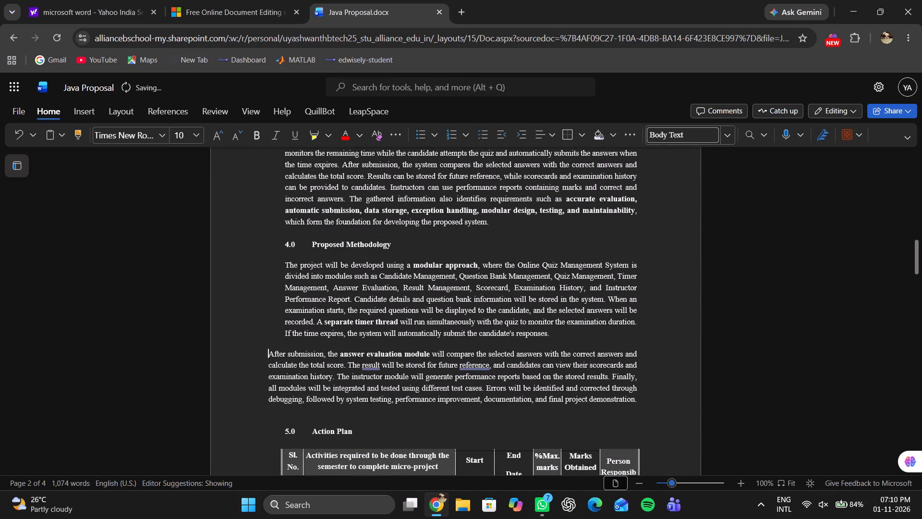
{"action": "key", "text": "BackSpace"}
{"action": "key", "text": "Return"}
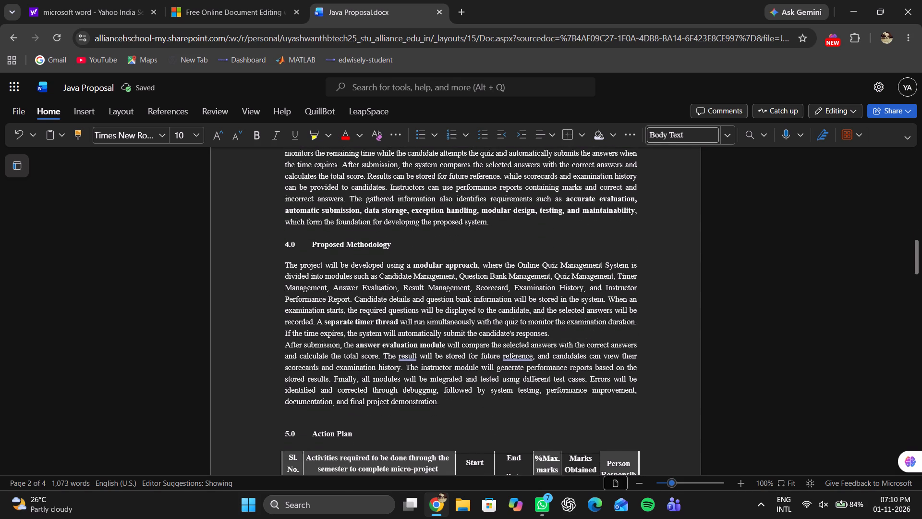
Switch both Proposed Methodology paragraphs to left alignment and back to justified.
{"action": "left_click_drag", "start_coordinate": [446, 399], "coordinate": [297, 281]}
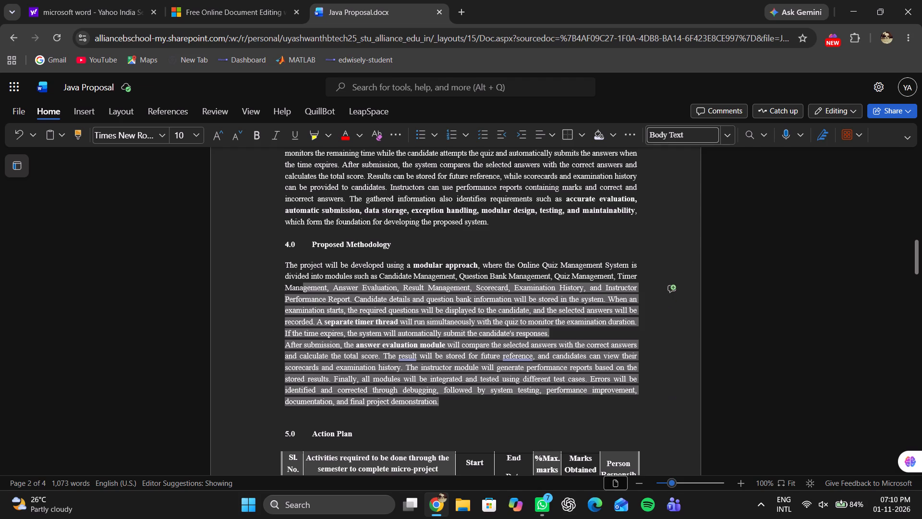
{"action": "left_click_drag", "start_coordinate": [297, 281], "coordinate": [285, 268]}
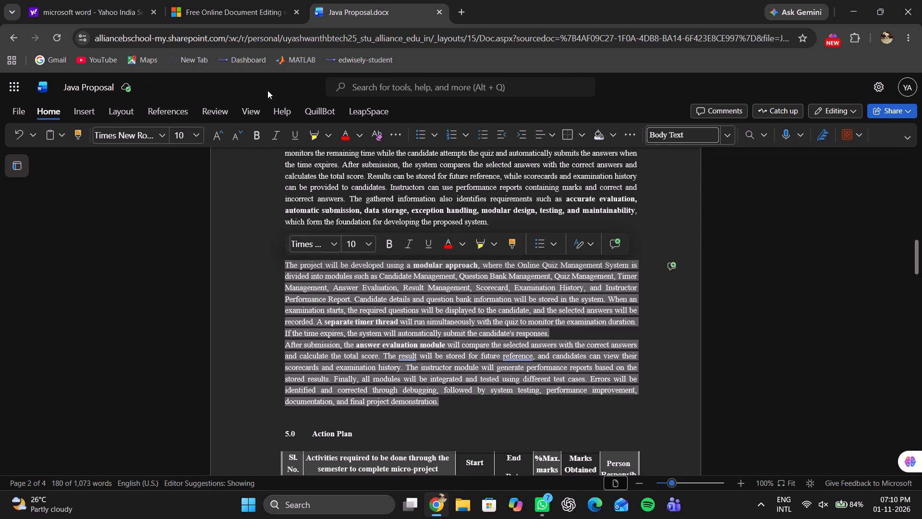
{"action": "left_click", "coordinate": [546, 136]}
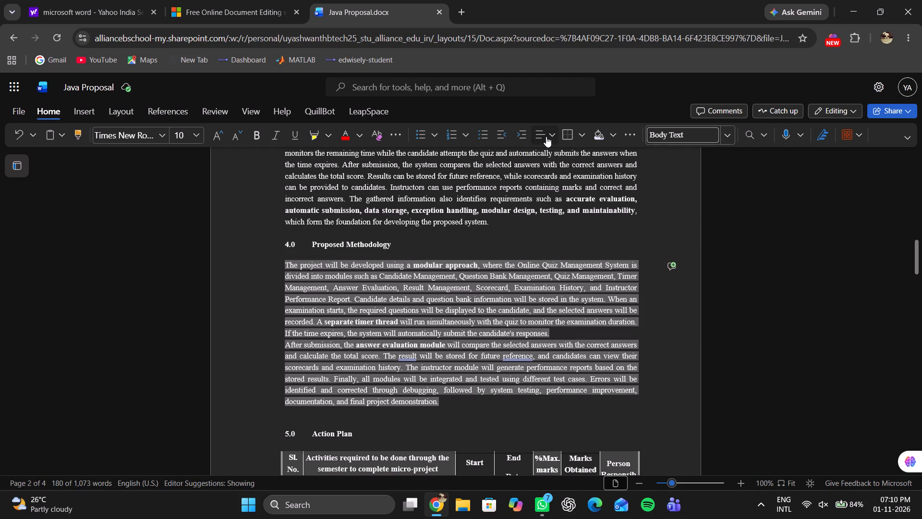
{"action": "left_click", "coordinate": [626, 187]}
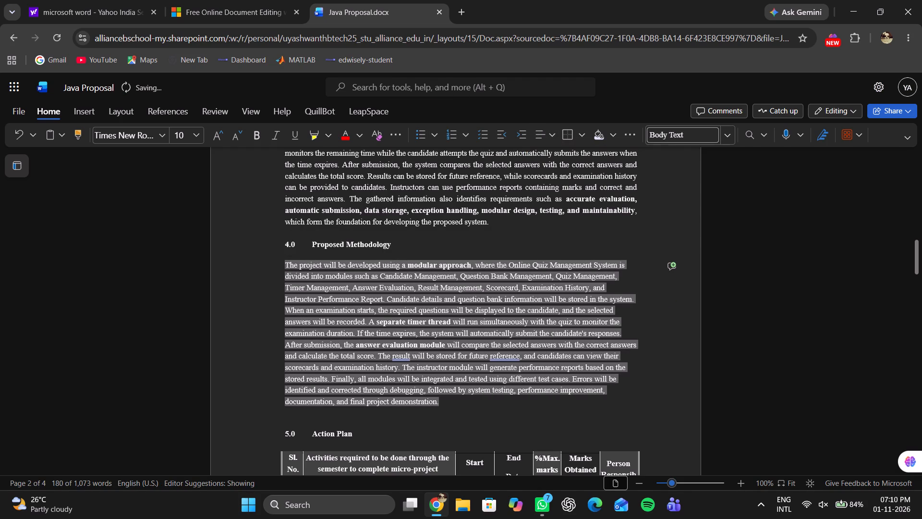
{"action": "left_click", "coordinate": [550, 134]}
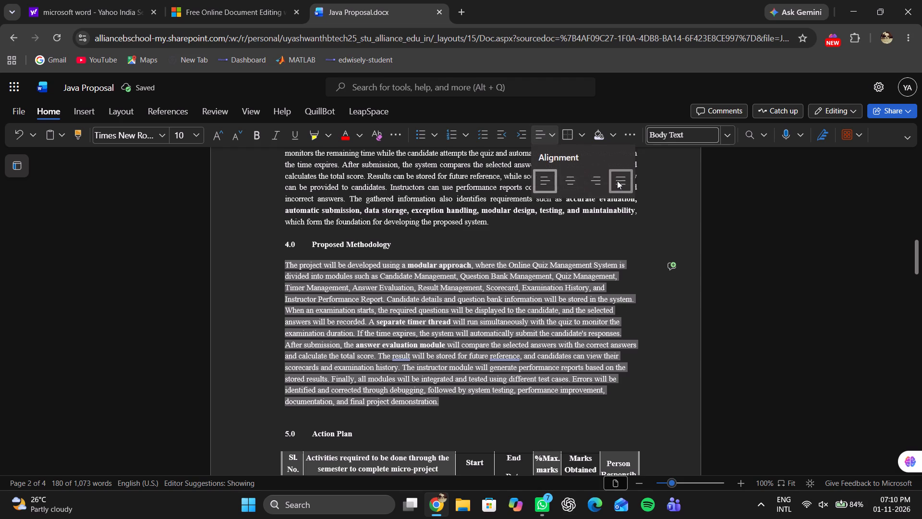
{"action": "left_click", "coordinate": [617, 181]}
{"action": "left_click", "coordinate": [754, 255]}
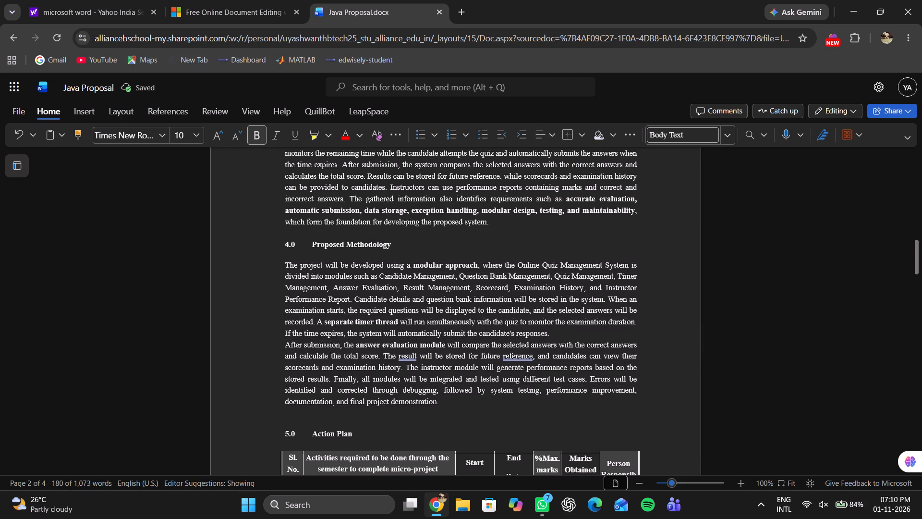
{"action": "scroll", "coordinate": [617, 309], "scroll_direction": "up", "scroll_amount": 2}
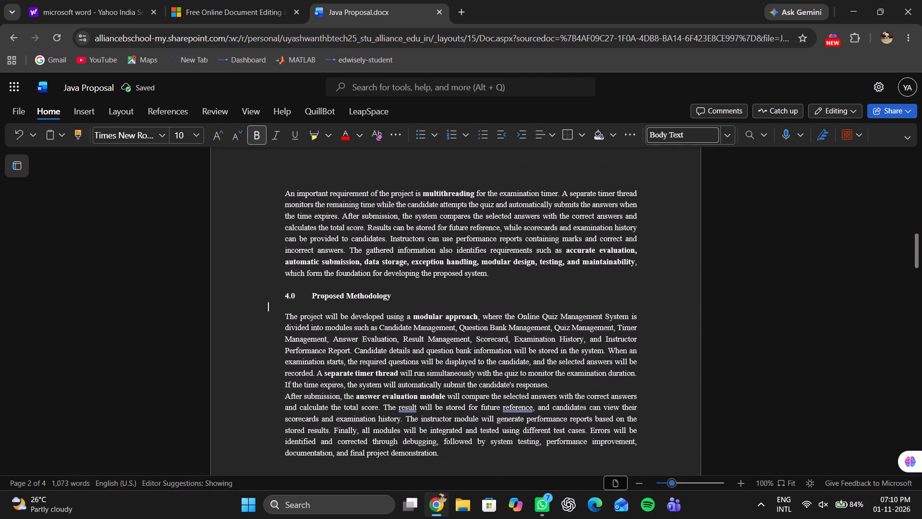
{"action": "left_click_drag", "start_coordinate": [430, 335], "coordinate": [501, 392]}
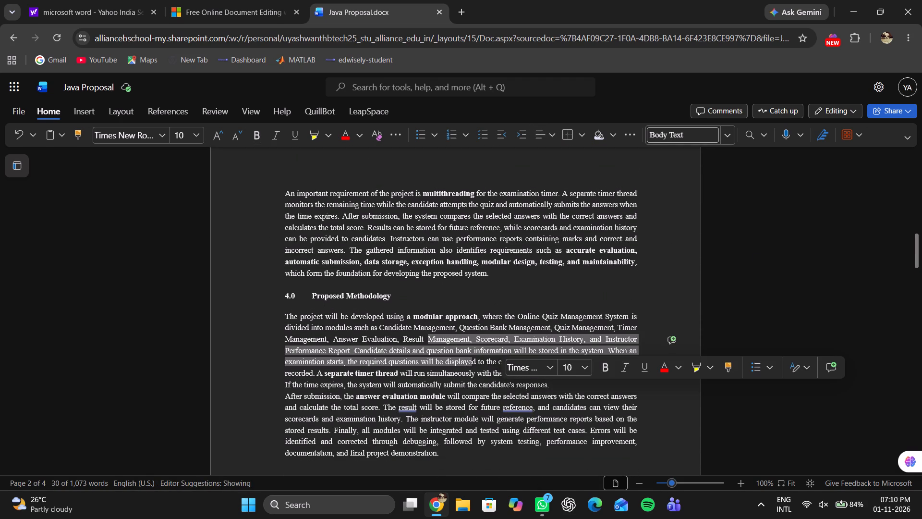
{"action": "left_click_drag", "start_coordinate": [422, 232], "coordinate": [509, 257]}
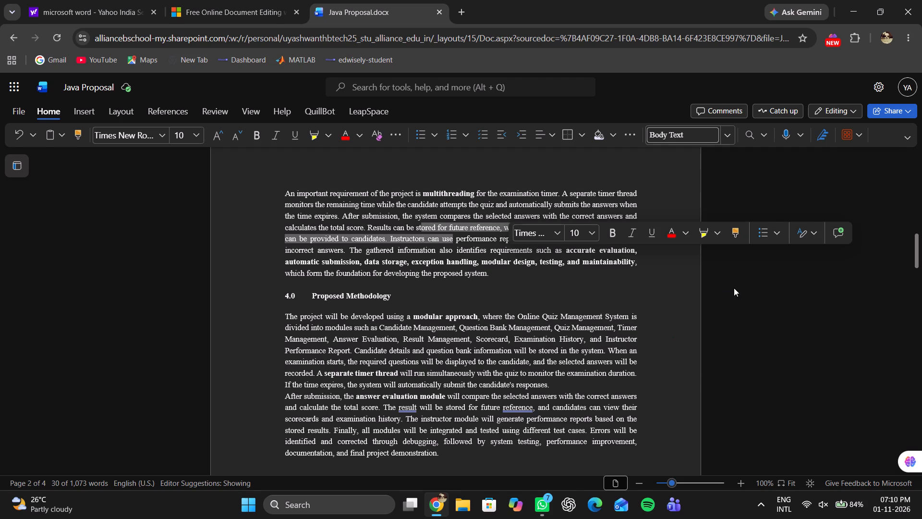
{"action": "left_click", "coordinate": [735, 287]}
Remove the blank line above the "5.0 Action Plan" heading.
{"action": "scroll", "coordinate": [735, 287], "scroll_direction": "down", "scroll_amount": 2}
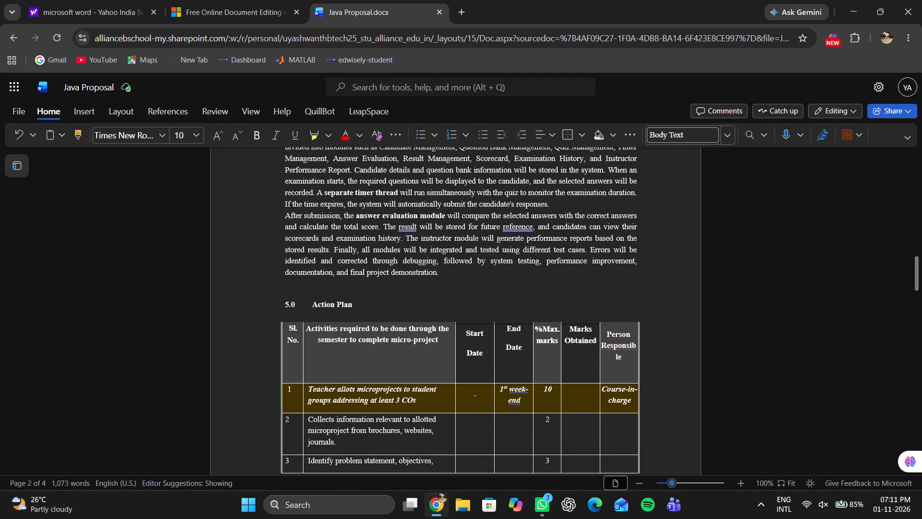
{"action": "left_click", "coordinate": [364, 295]}
{"action": "key", "text": "BackSpace"}
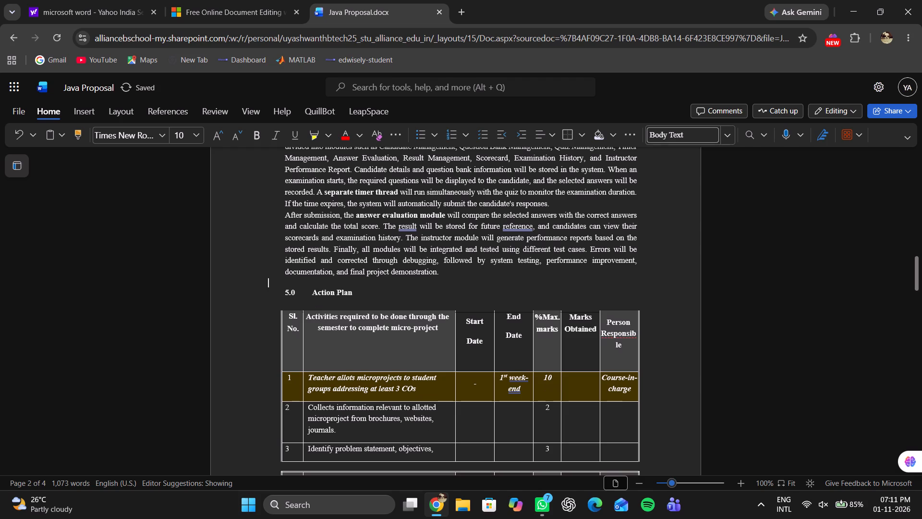
Review the Action Plan table and the Tentative Resources Required section through the end of the document.
{"action": "scroll", "coordinate": [692, 288], "scroll_direction": "down", "scroll_amount": 1}
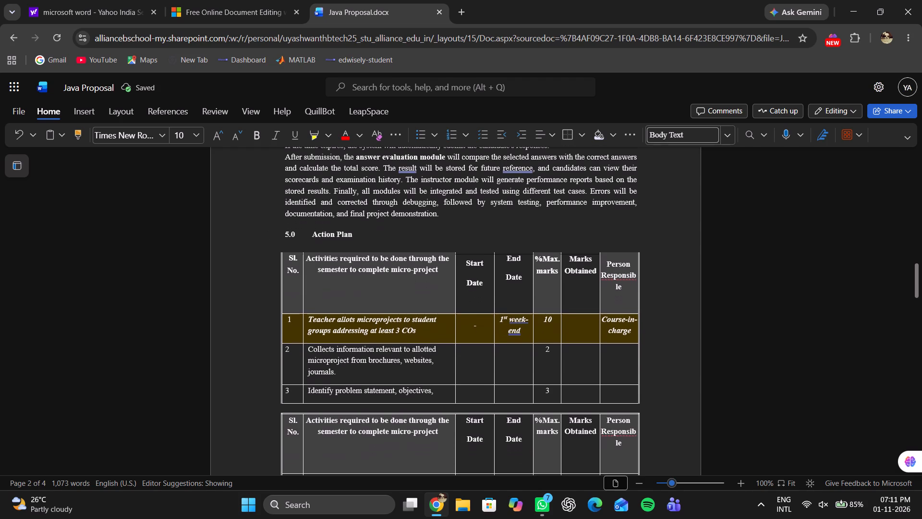
{"action": "scroll", "coordinate": [692, 288], "scroll_direction": "down", "scroll_amount": 2}
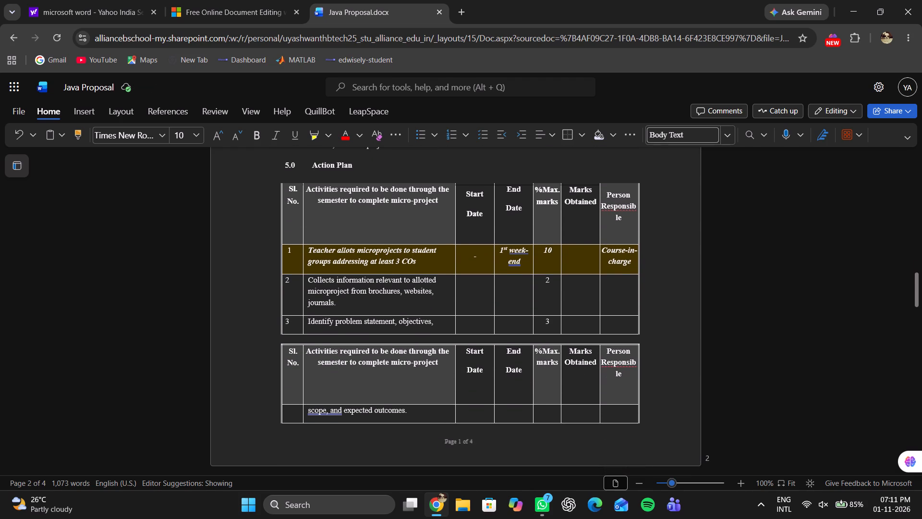
{"action": "scroll", "coordinate": [692, 288], "scroll_direction": "down", "scroll_amount": 4}
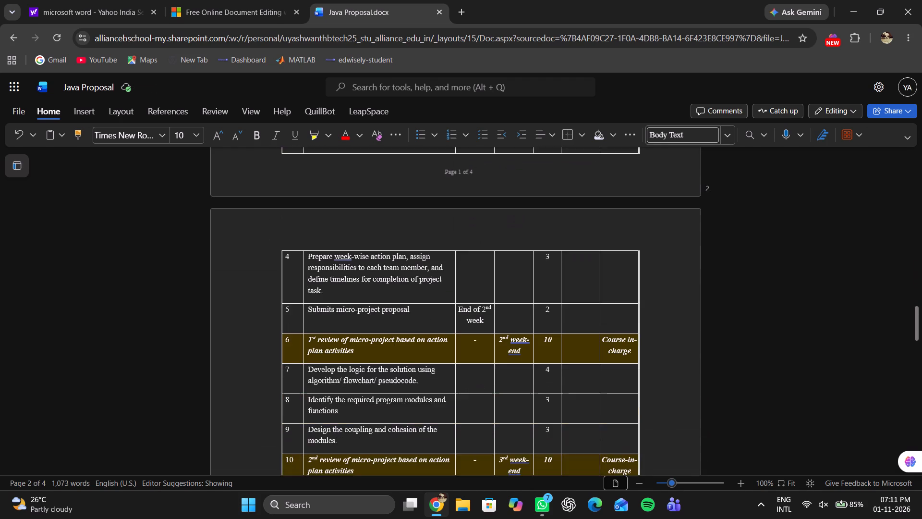
{"action": "scroll", "coordinate": [692, 288], "scroll_direction": "down", "scroll_amount": 3}
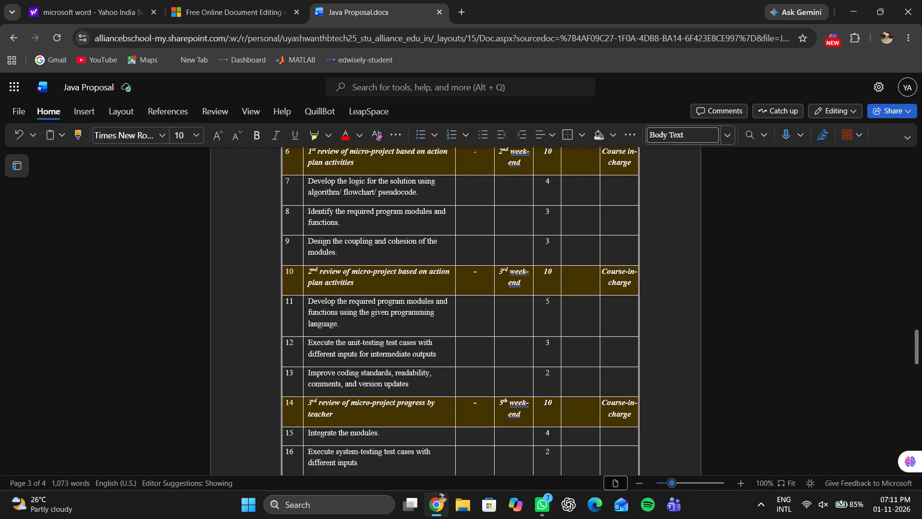
{"action": "scroll", "coordinate": [692, 288], "scroll_direction": "down", "scroll_amount": 5}
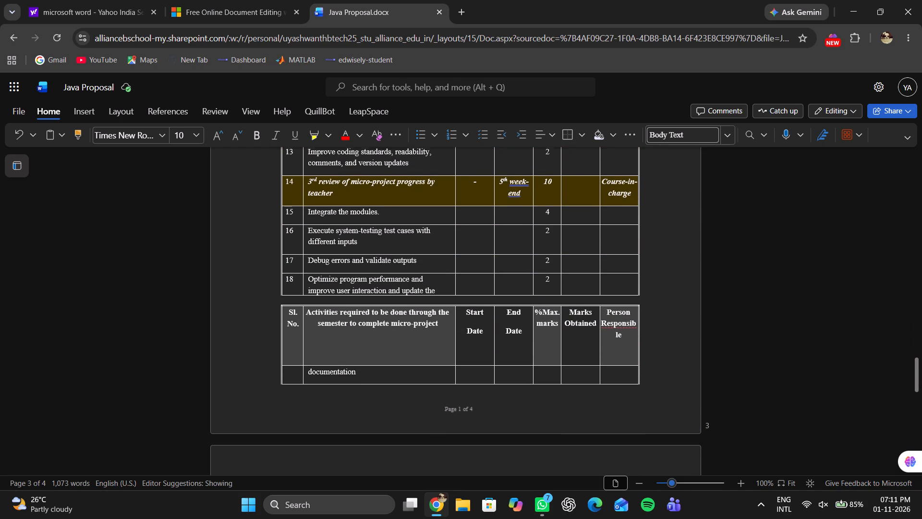
{"action": "scroll", "coordinate": [692, 288], "scroll_direction": "down", "scroll_amount": 4}
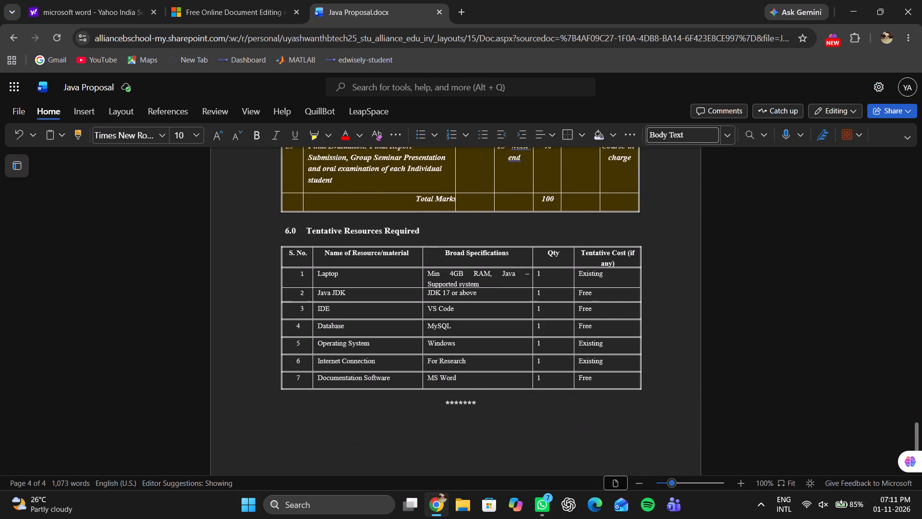
{"action": "scroll", "coordinate": [692, 288], "scroll_direction": "down", "scroll_amount": 2}
{"action": "scroll", "coordinate": [692, 288], "scroll_direction": "up", "scroll_amount": 2}
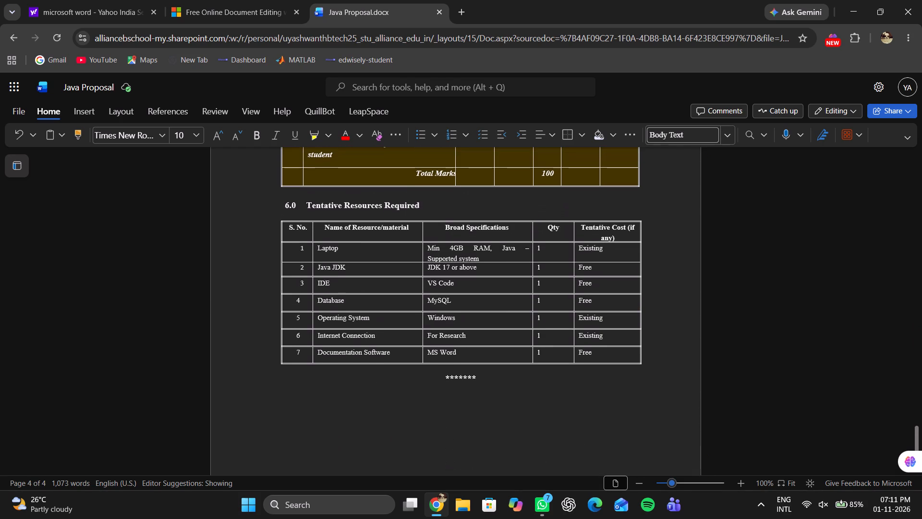
{"action": "scroll", "coordinate": [692, 288], "scroll_direction": "up", "scroll_amount": 3}
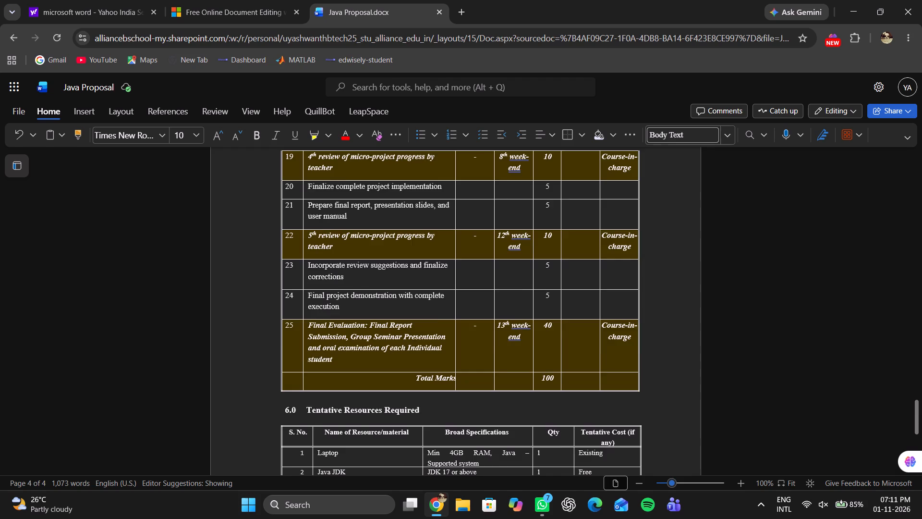
Review the document backwards from the end of the Action Plan table through Proposed Methodology to the opening sections.
{"action": "scroll", "coordinate": [692, 288], "scroll_direction": "up", "scroll_amount": 6}
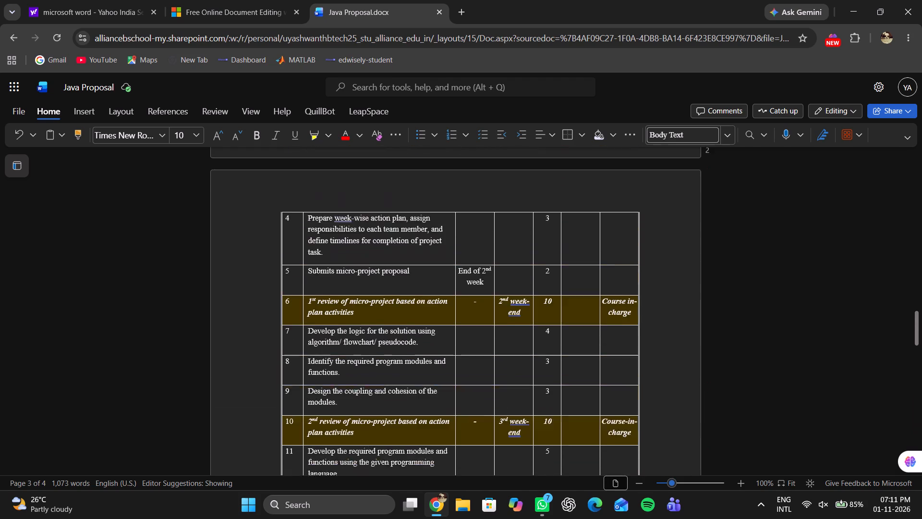
{"action": "scroll", "coordinate": [692, 288], "scroll_direction": "up", "scroll_amount": 7}
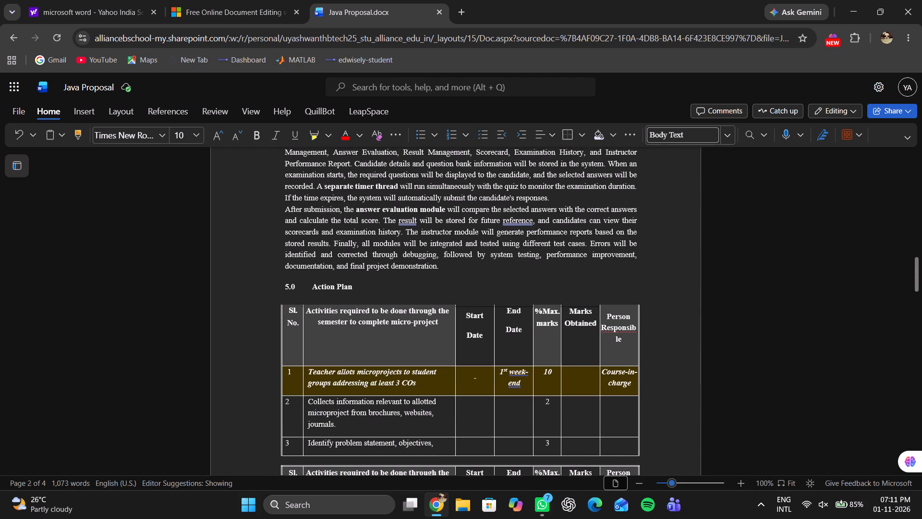
{"action": "scroll", "coordinate": [692, 288], "scroll_direction": "up", "scroll_amount": 6}
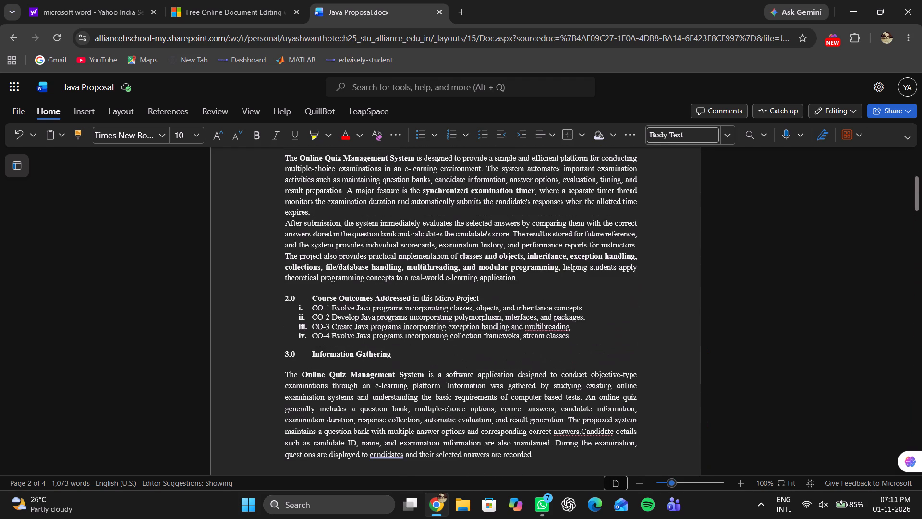
{"action": "scroll", "coordinate": [692, 288], "scroll_direction": "up", "scroll_amount": 4}
{"action": "scroll", "coordinate": [692, 288], "scroll_direction": "down", "scroll_amount": 8}
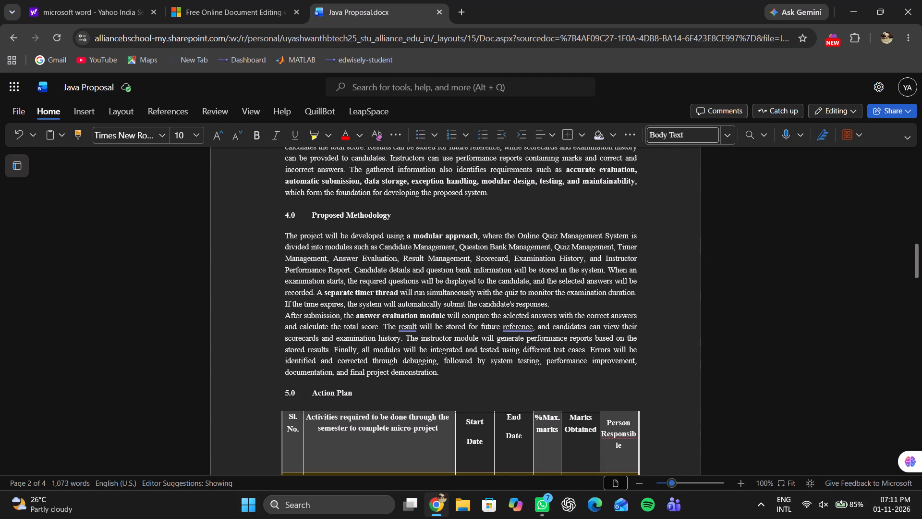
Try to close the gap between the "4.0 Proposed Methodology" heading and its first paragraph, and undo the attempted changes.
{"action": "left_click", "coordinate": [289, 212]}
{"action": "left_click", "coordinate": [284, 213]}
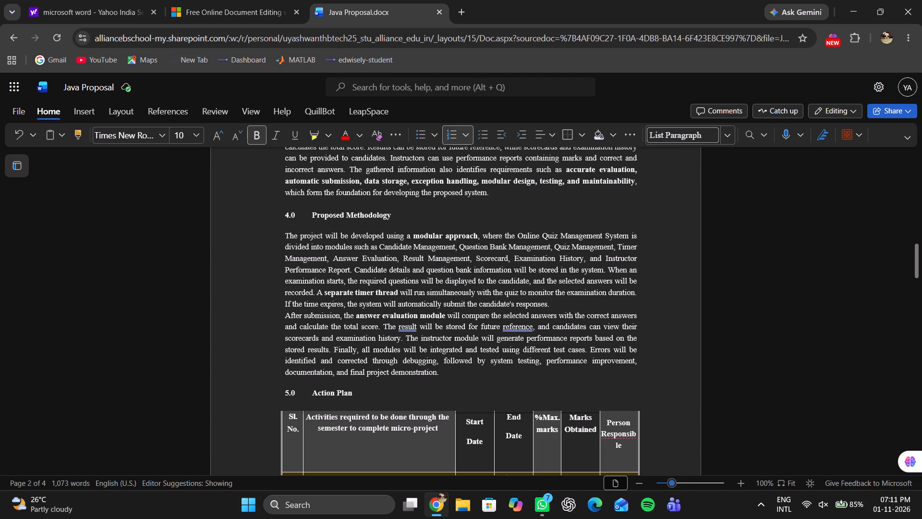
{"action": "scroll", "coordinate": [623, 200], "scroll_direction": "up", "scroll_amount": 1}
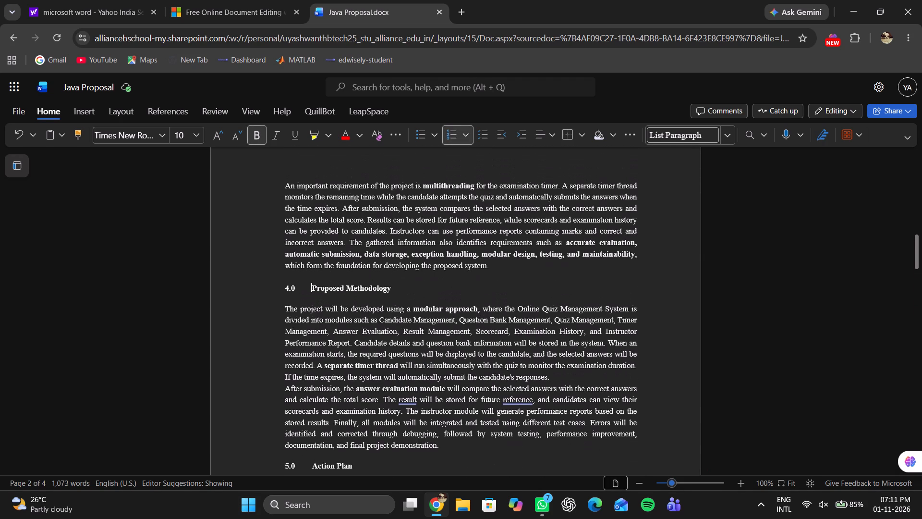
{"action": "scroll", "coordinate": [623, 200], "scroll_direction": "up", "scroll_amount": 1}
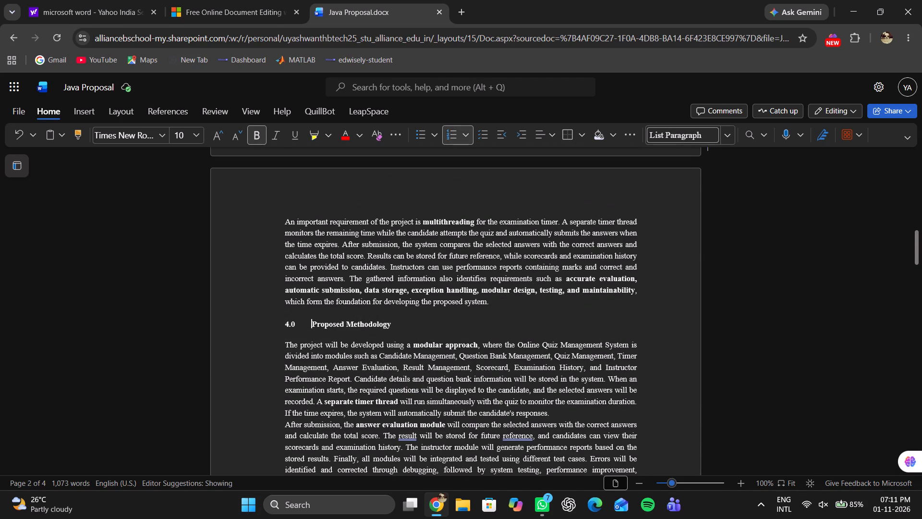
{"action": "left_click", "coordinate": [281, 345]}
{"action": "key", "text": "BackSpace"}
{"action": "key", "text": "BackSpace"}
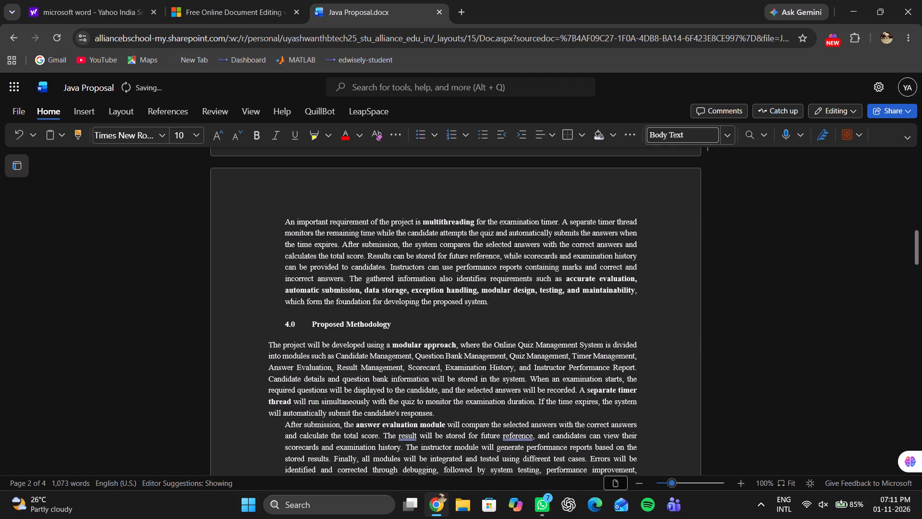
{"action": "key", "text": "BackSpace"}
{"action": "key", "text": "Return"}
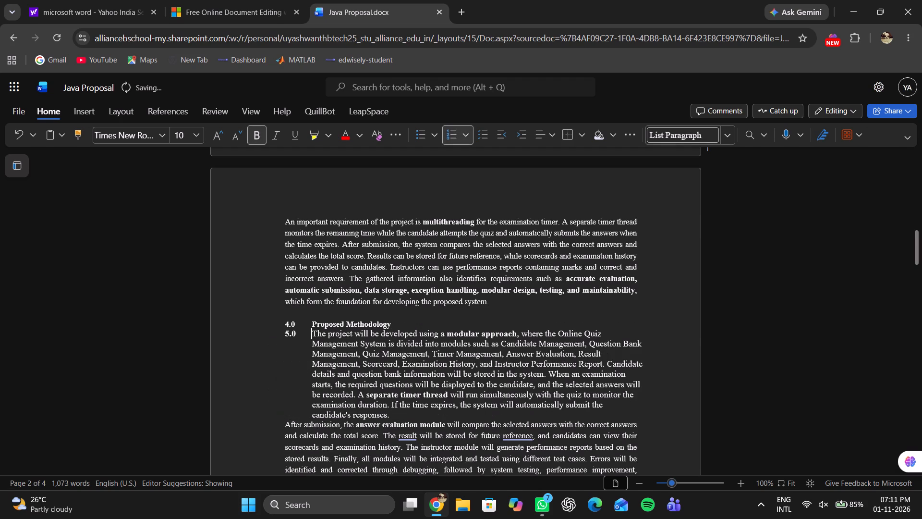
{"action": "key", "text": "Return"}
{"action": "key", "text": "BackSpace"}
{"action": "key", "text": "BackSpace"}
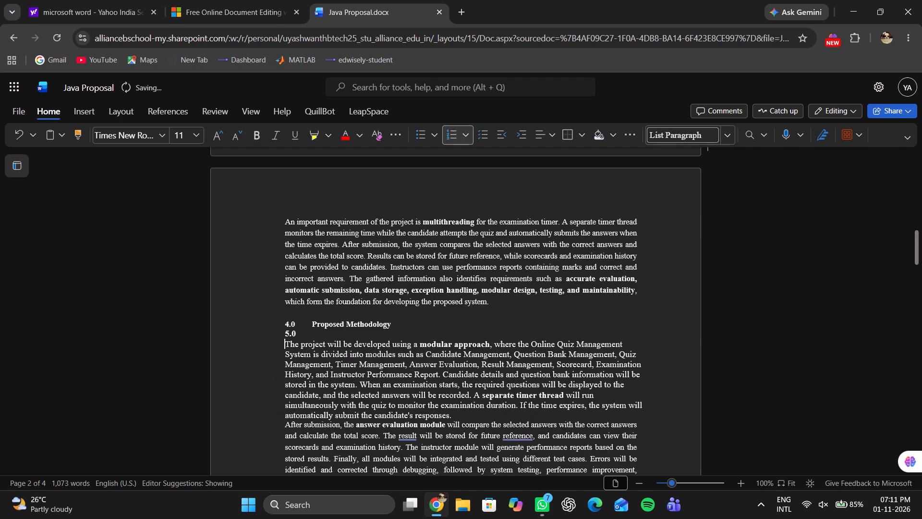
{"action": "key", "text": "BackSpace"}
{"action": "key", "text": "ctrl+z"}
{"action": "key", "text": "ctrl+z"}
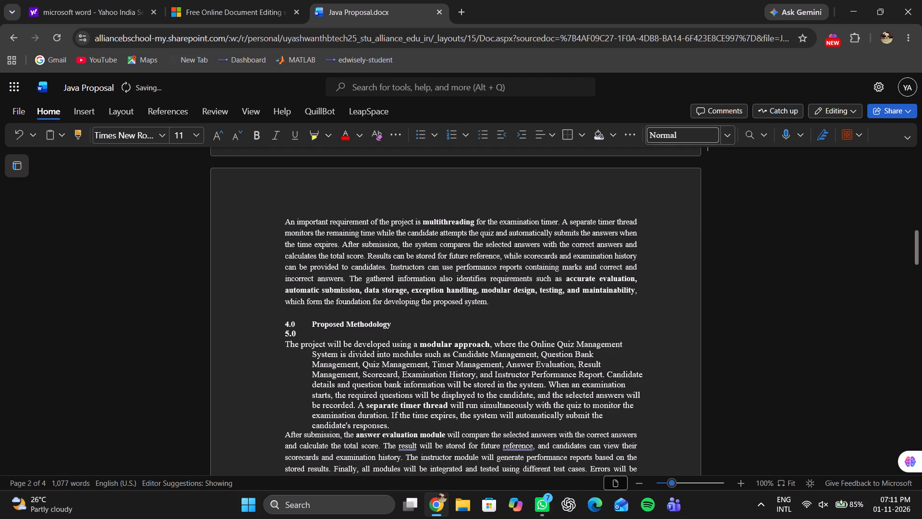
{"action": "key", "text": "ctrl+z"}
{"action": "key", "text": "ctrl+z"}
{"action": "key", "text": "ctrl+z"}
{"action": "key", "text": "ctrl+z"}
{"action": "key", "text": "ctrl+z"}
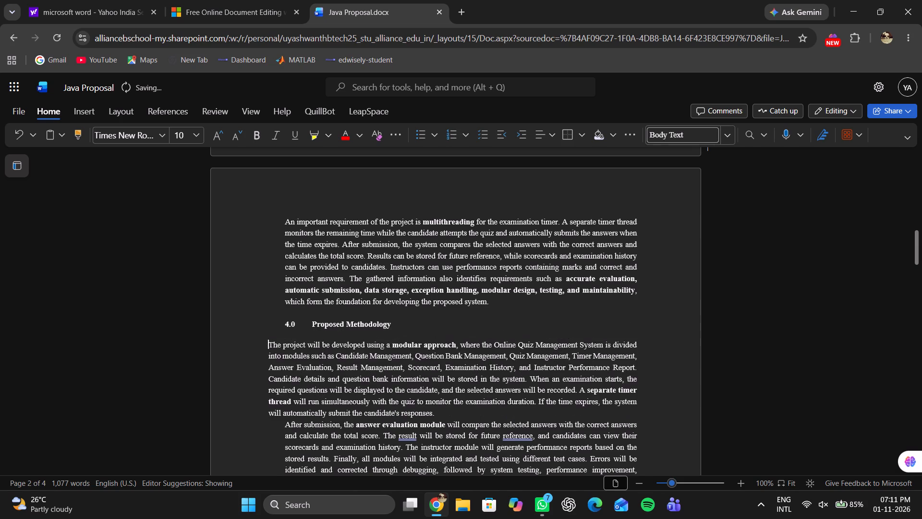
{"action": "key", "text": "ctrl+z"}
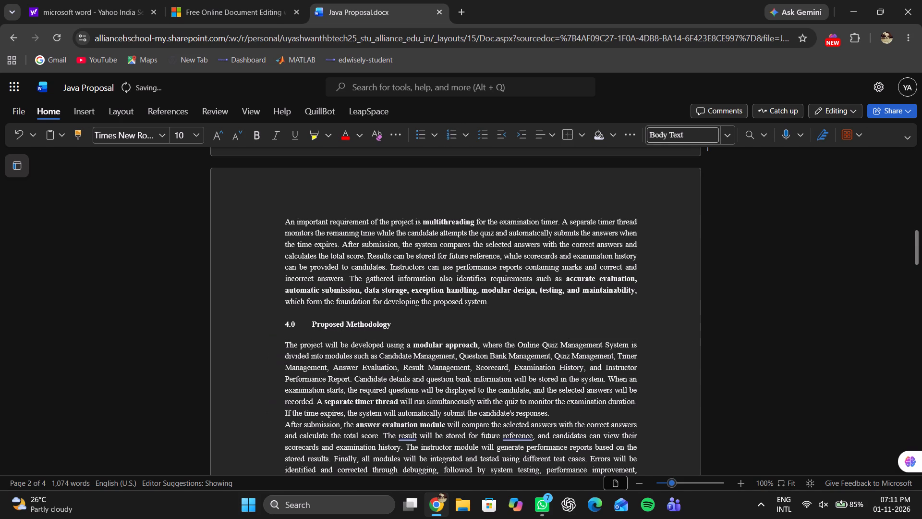
Insert a blank line between "Alliance School of Advanced Computing" and "Micro-Project Proposal" in the title block.
{"action": "scroll", "coordinate": [730, 383], "scroll_direction": "up", "scroll_amount": 6}
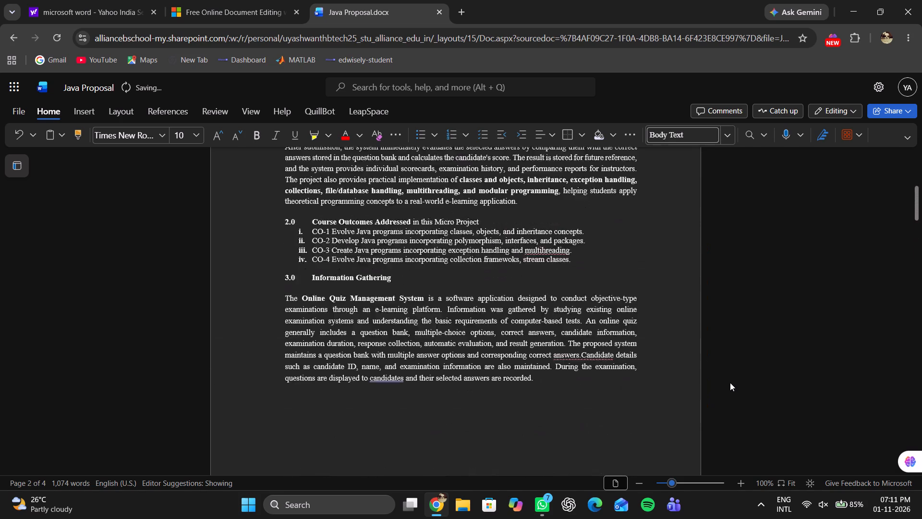
{"action": "scroll", "coordinate": [730, 383], "scroll_direction": "up", "scroll_amount": 2}
{"action": "scroll", "coordinate": [730, 383], "scroll_direction": "down", "scroll_amount": 2}
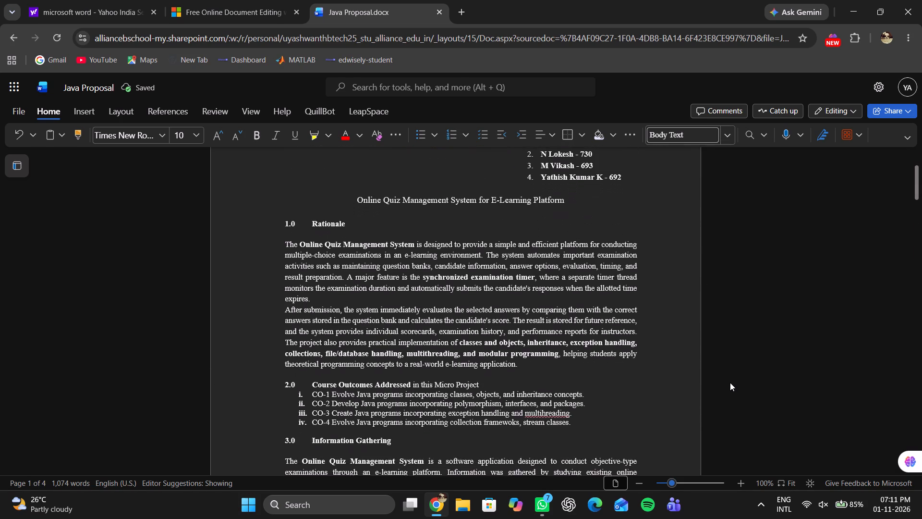
{"action": "scroll", "coordinate": [730, 383], "scroll_direction": "up", "scroll_amount": 3}
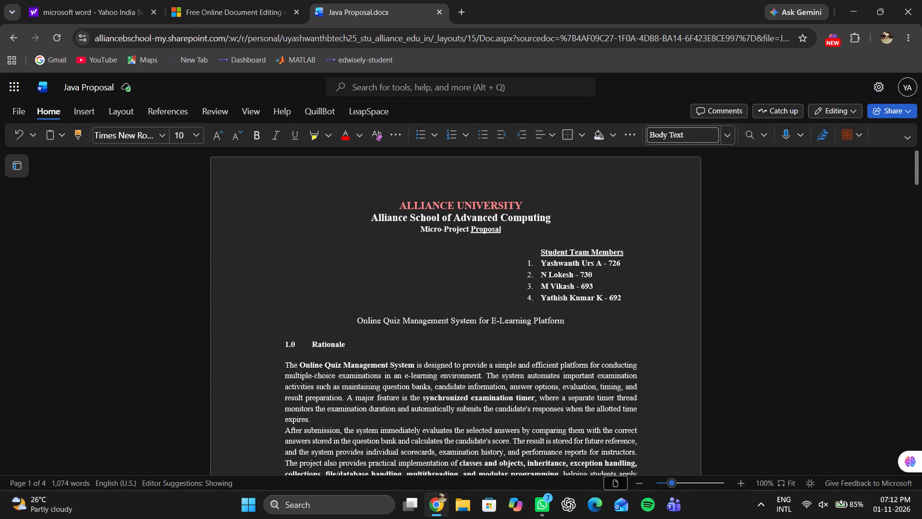
{"action": "left_click", "coordinate": [418, 227]}
{"action": "key", "text": "Return"}
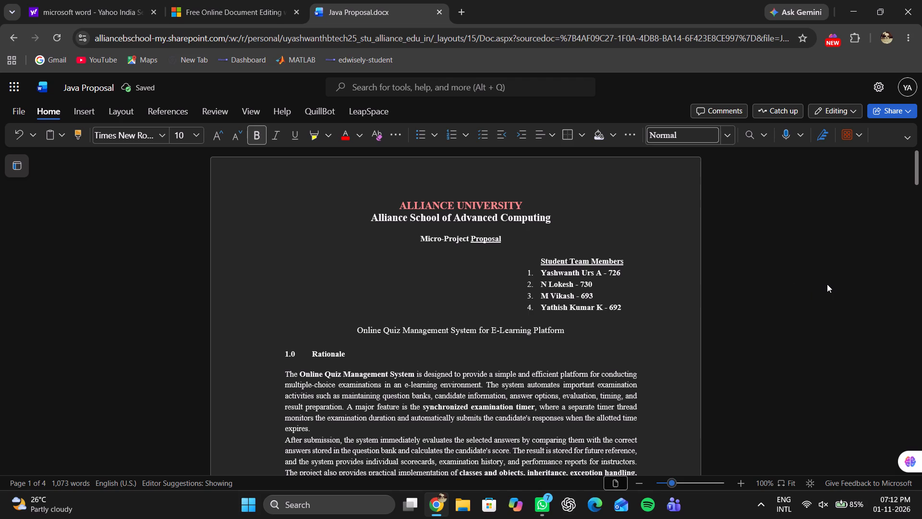
Make the project title "Online Quiz Management System for E-Learning Platform" bold.
{"action": "left_click", "coordinate": [792, 294]}
{"action": "scroll", "coordinate": [751, 336], "scroll_direction": "down", "scroll_amount": 1}
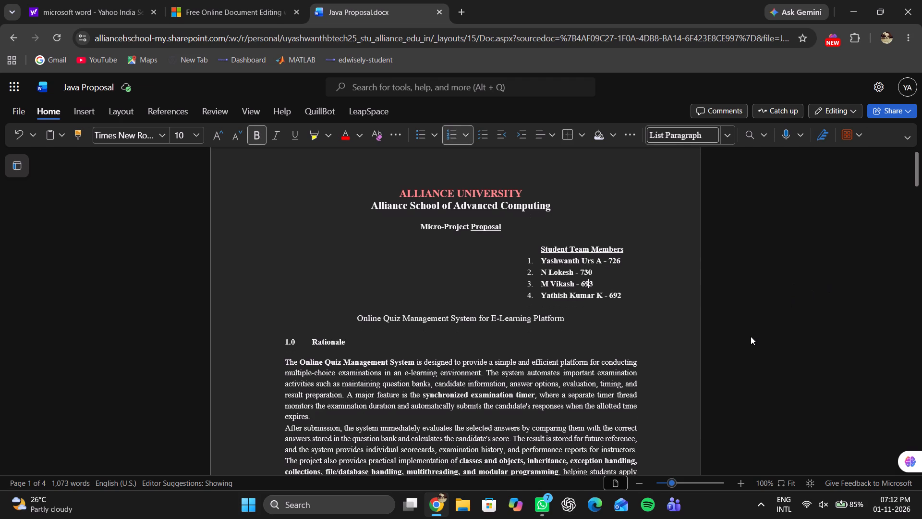
{"action": "scroll", "coordinate": [751, 336], "scroll_direction": "down", "scroll_amount": 2}
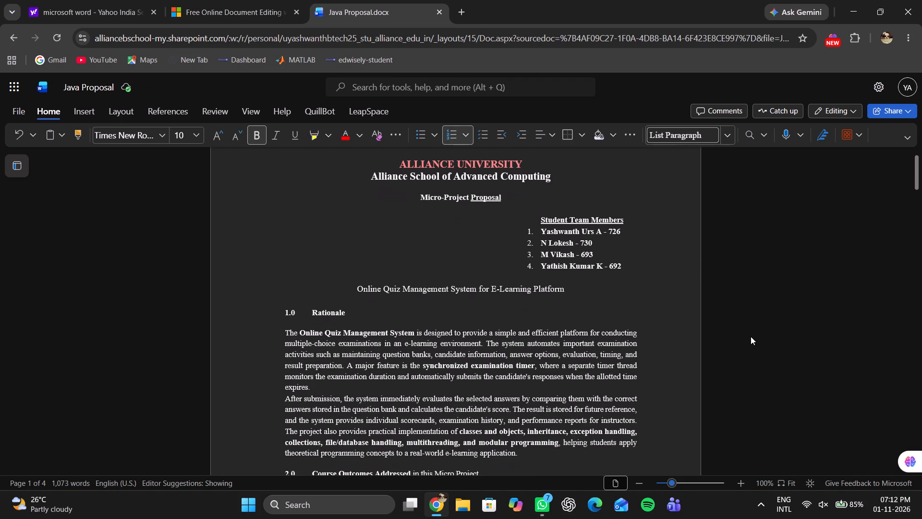
{"action": "scroll", "coordinate": [751, 336], "scroll_direction": "down", "scroll_amount": 2}
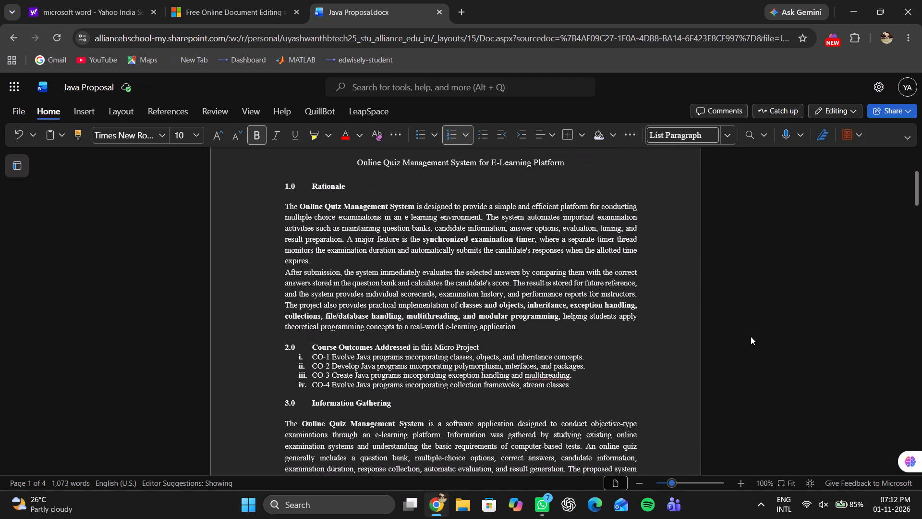
{"action": "scroll", "coordinate": [751, 336], "scroll_direction": "up", "scroll_amount": 1}
{"action": "triple_click", "coordinate": [555, 216]}
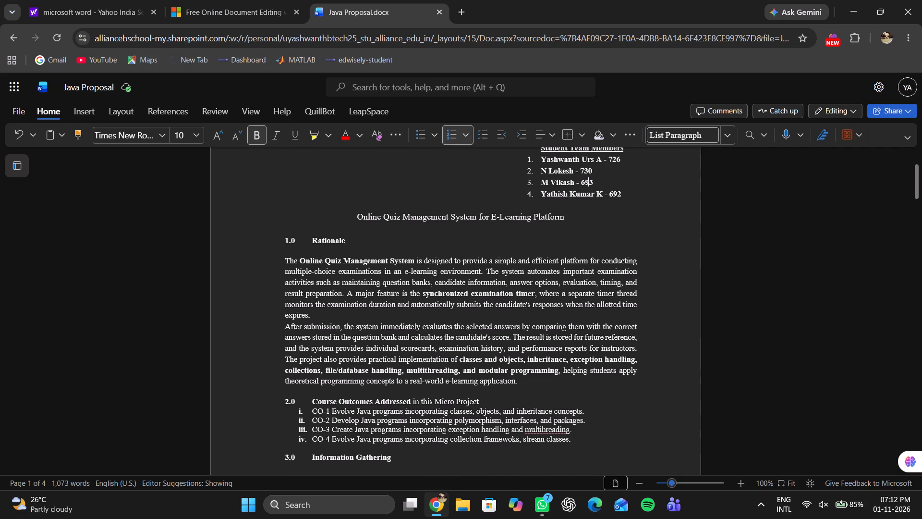
{"action": "left_click", "coordinate": [665, 190]}
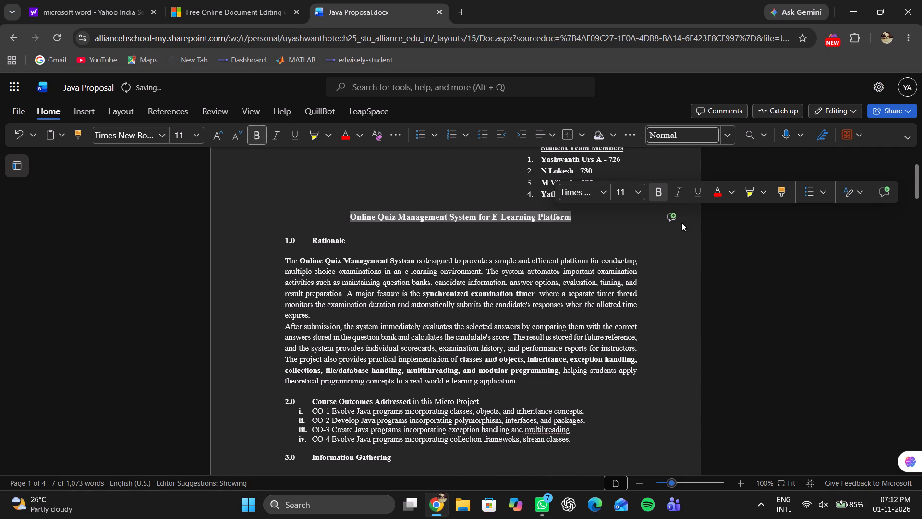
{"action": "left_click", "coordinate": [720, 262]}
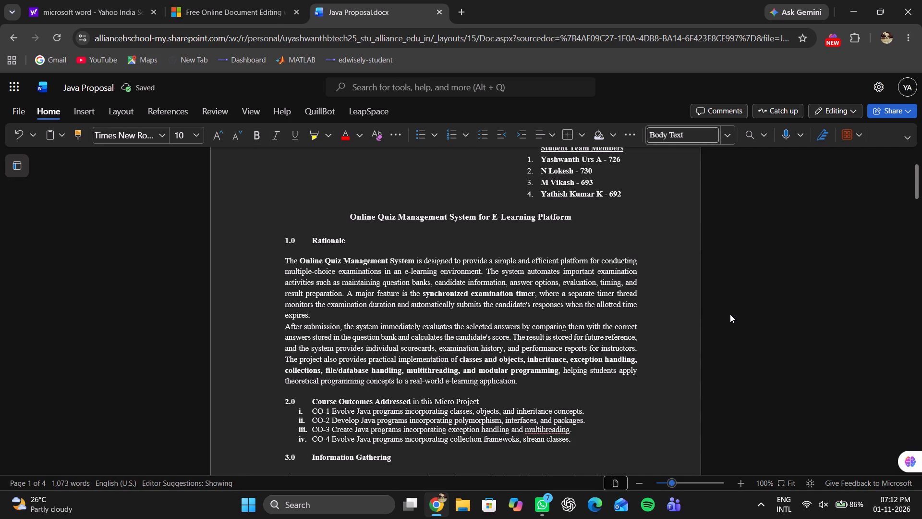
Examine the Rationale, Course Outcomes, Information Gathering and Proposed Methodology sections, continuing down into the Action Plan table.
{"action": "scroll", "coordinate": [700, 300], "scroll_direction": "up", "scroll_amount": 3}
{"action": "scroll", "coordinate": [700, 300], "scroll_direction": "down", "scroll_amount": 1}
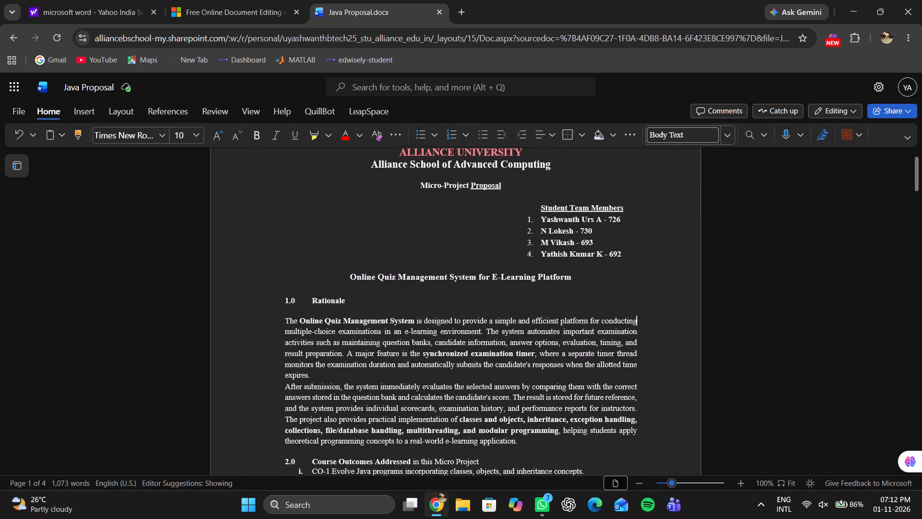
{"action": "scroll", "coordinate": [700, 300], "scroll_direction": "down", "scroll_amount": 1}
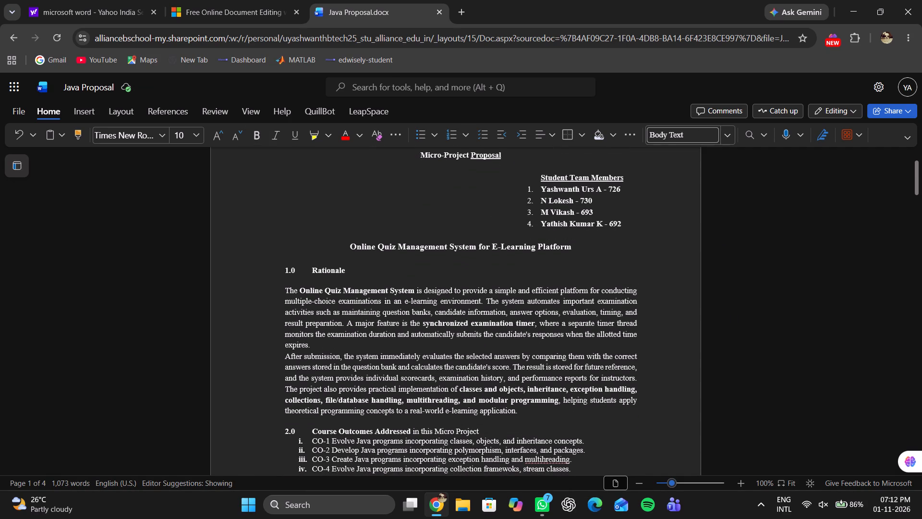
{"action": "left_click_drag", "start_coordinate": [275, 290], "coordinate": [520, 411]}
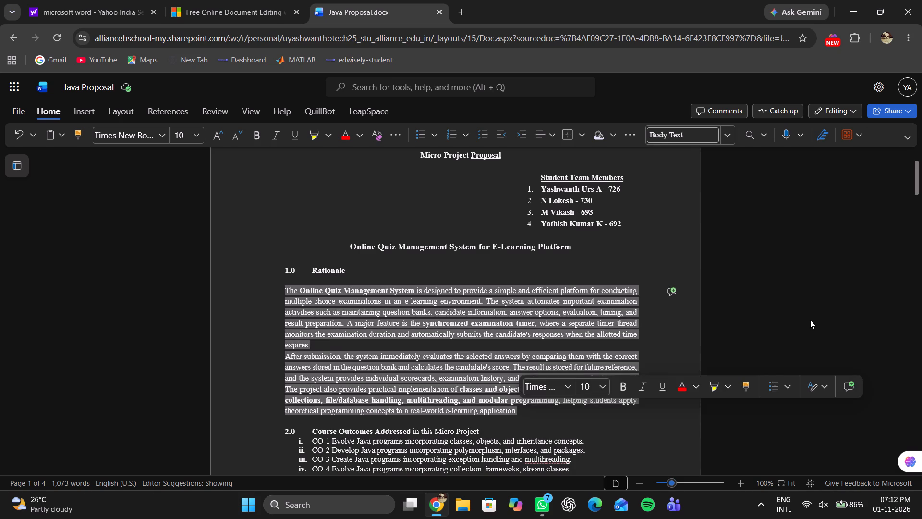
{"action": "left_click", "coordinate": [811, 320]}
{"action": "scroll", "coordinate": [727, 359], "scroll_direction": "down", "scroll_amount": 2}
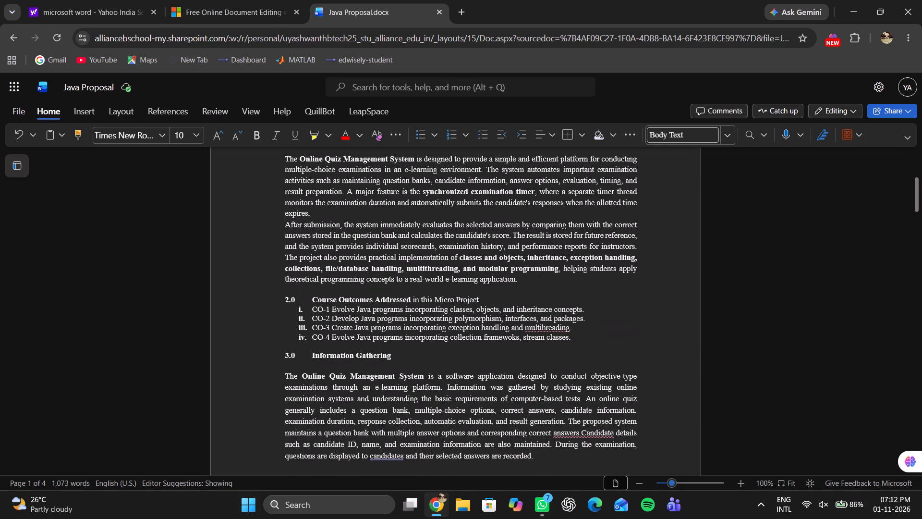
{"action": "left_click_drag", "start_coordinate": [275, 296], "coordinate": [581, 345]}
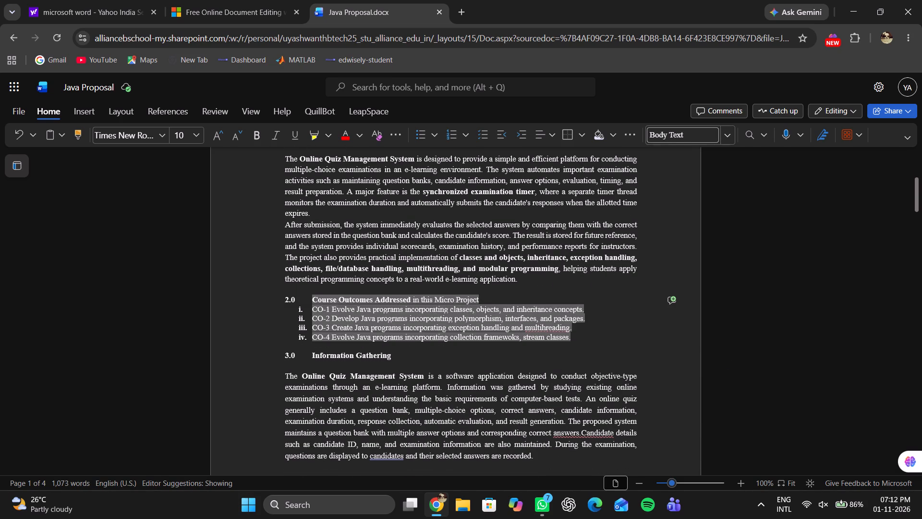
{"action": "left_click", "coordinate": [766, 319]}
{"action": "scroll", "coordinate": [639, 361], "scroll_direction": "down", "scroll_amount": 1}
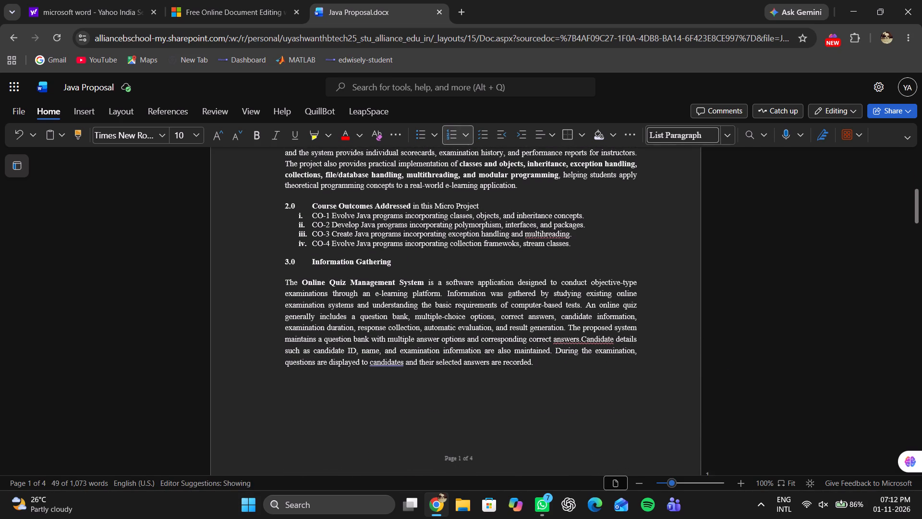
{"action": "scroll", "coordinate": [639, 361], "scroll_direction": "down", "scroll_amount": 1}
{"action": "left_click_drag", "start_coordinate": [277, 274], "coordinate": [552, 378]}
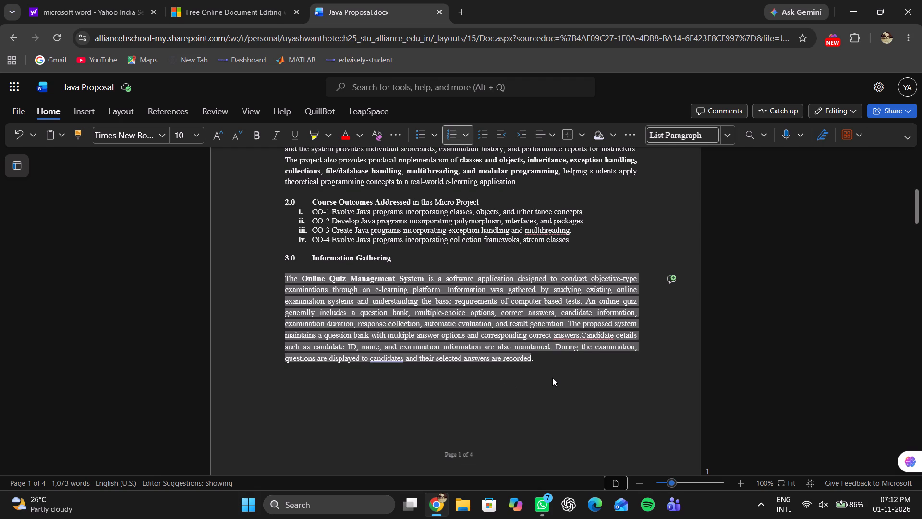
{"action": "left_click_drag", "start_coordinate": [552, 378], "coordinate": [559, 374]}
{"action": "left_click", "coordinate": [744, 399]}
{"action": "scroll", "coordinate": [744, 399], "scroll_direction": "down", "scroll_amount": 2}
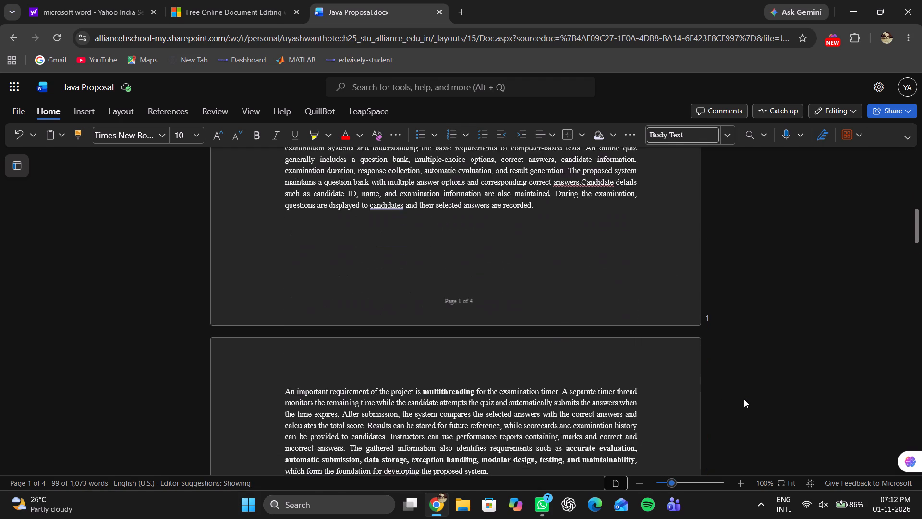
{"action": "scroll", "coordinate": [744, 399], "scroll_direction": "down", "scroll_amount": 2}
{"action": "left_click_drag", "start_coordinate": [277, 280], "coordinate": [547, 399]}
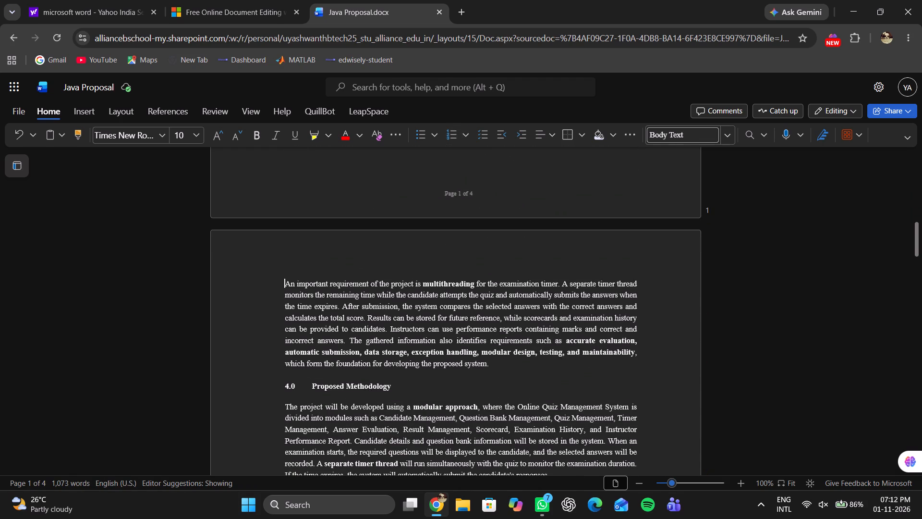
{"action": "left_click_drag", "start_coordinate": [547, 399], "coordinate": [567, 399]}
{"action": "left_click", "coordinate": [807, 299]}
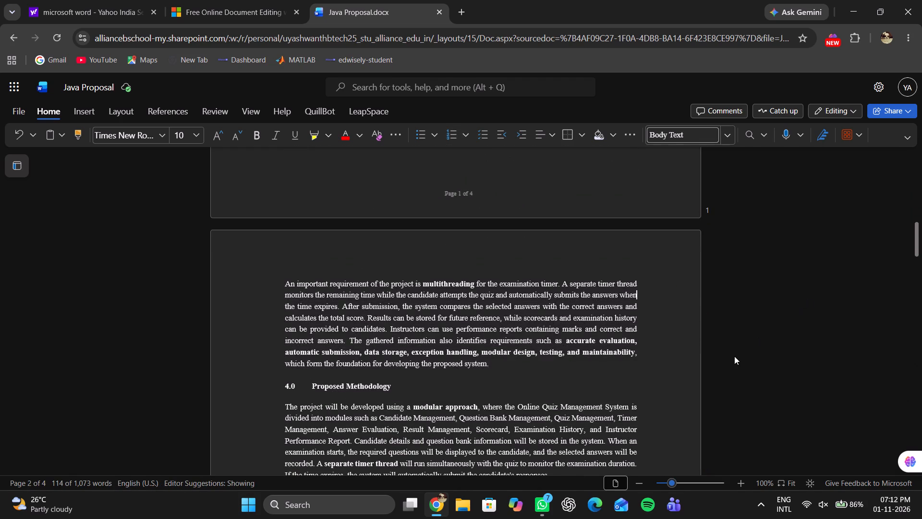
{"action": "scroll", "coordinate": [734, 356], "scroll_direction": "down", "scroll_amount": 7}
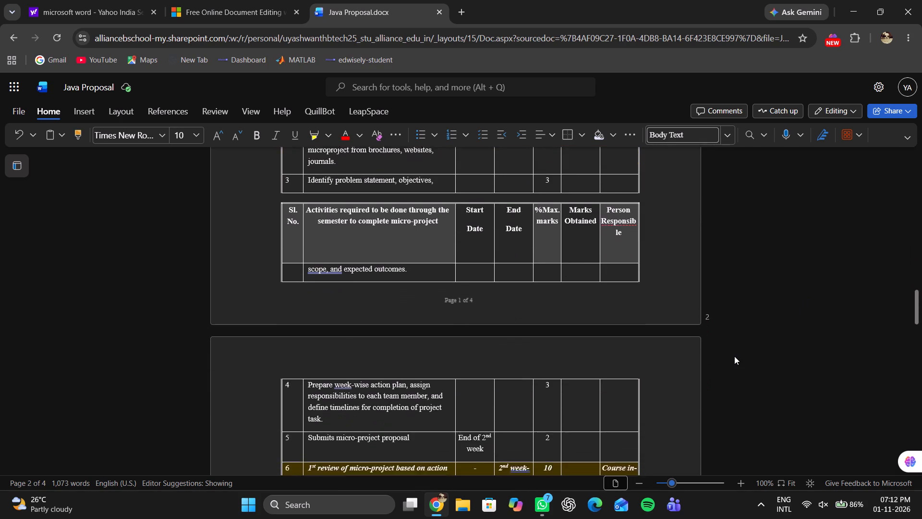
Examine how the Action Plan table splits around activity 3 and its repeated header row, back up to the "5.0 Action Plan" heading.
{"action": "scroll", "coordinate": [734, 356], "scroll_direction": "down", "scroll_amount": 1}
{"action": "scroll", "coordinate": [734, 356], "scroll_direction": "up", "scroll_amount": 1}
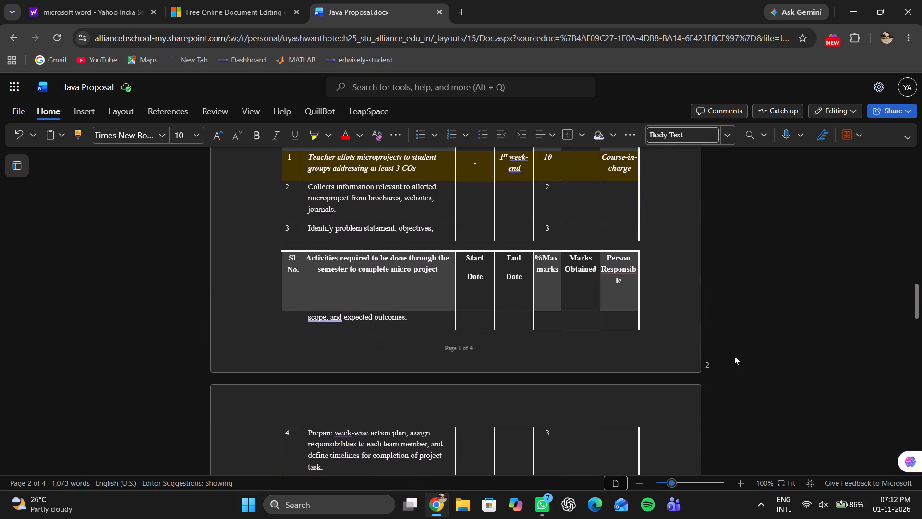
{"action": "scroll", "coordinate": [734, 356], "scroll_direction": "up", "scroll_amount": 1}
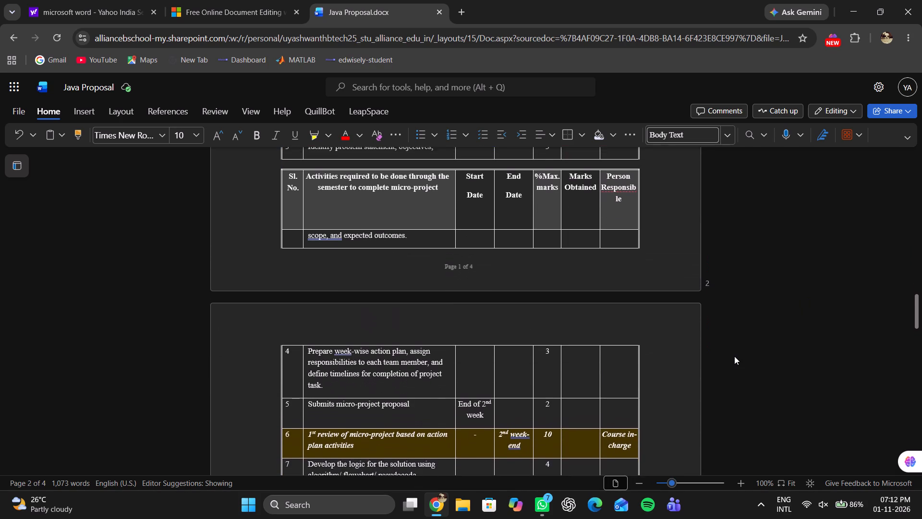
{"action": "scroll", "coordinate": [734, 356], "scroll_direction": "up", "scroll_amount": 2}
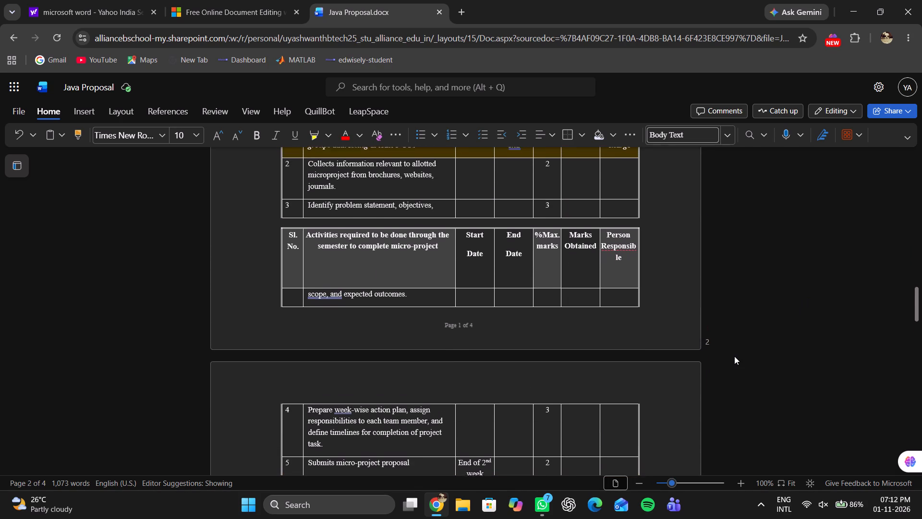
{"action": "scroll", "coordinate": [734, 356], "scroll_direction": "up", "scroll_amount": 3}
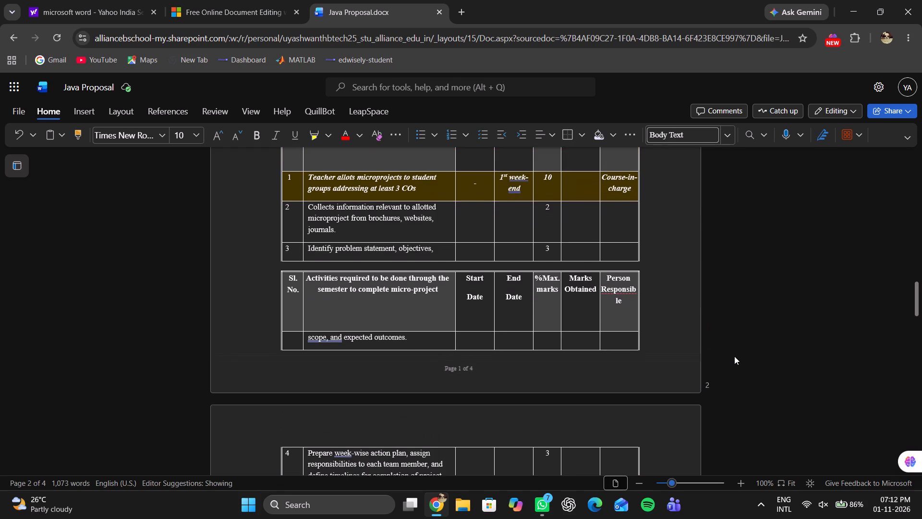
{"action": "scroll", "coordinate": [734, 356], "scroll_direction": "up", "scroll_amount": 2}
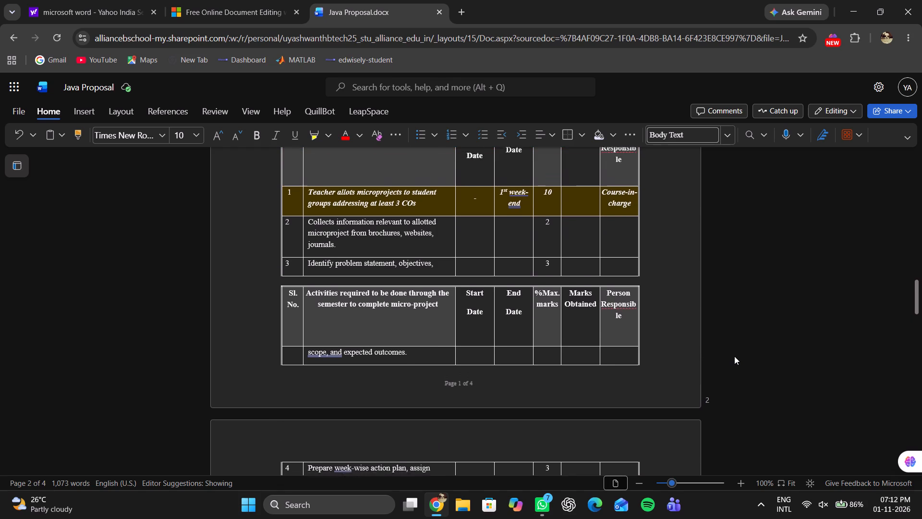
{"action": "scroll", "coordinate": [734, 356], "scroll_direction": "up", "scroll_amount": 2}
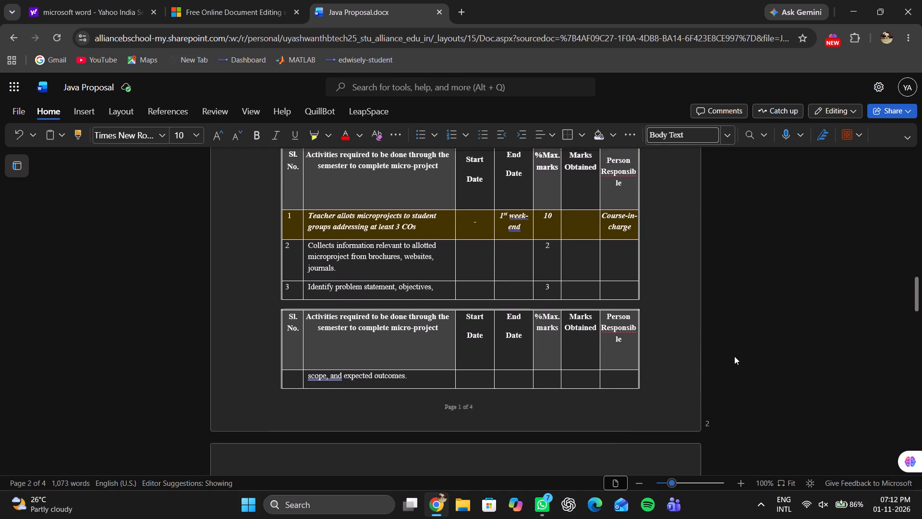
{"action": "scroll", "coordinate": [734, 356], "scroll_direction": "up", "scroll_amount": 2}
{"action": "scroll", "coordinate": [734, 356], "scroll_direction": "down", "scroll_amount": 1}
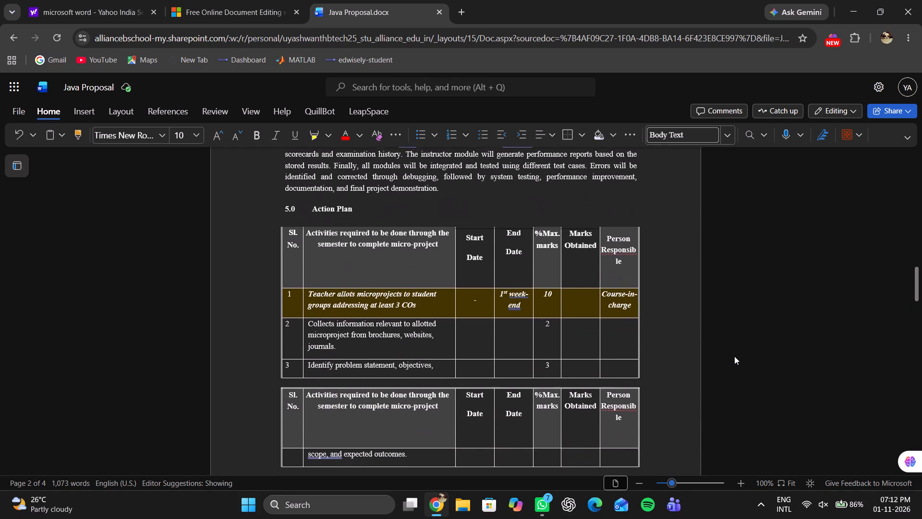
{"action": "scroll", "coordinate": [734, 356], "scroll_direction": "down", "scroll_amount": 1}
{"action": "scroll", "coordinate": [734, 356], "scroll_direction": "up", "scroll_amount": 1}
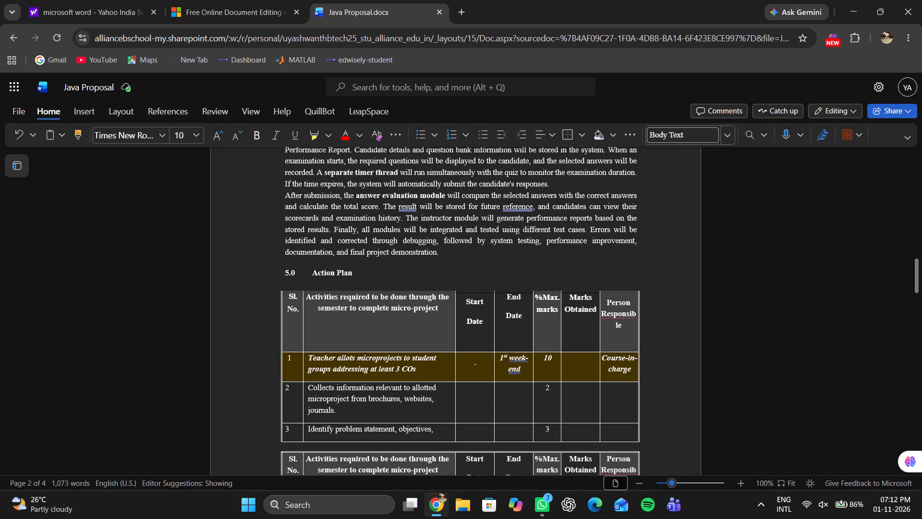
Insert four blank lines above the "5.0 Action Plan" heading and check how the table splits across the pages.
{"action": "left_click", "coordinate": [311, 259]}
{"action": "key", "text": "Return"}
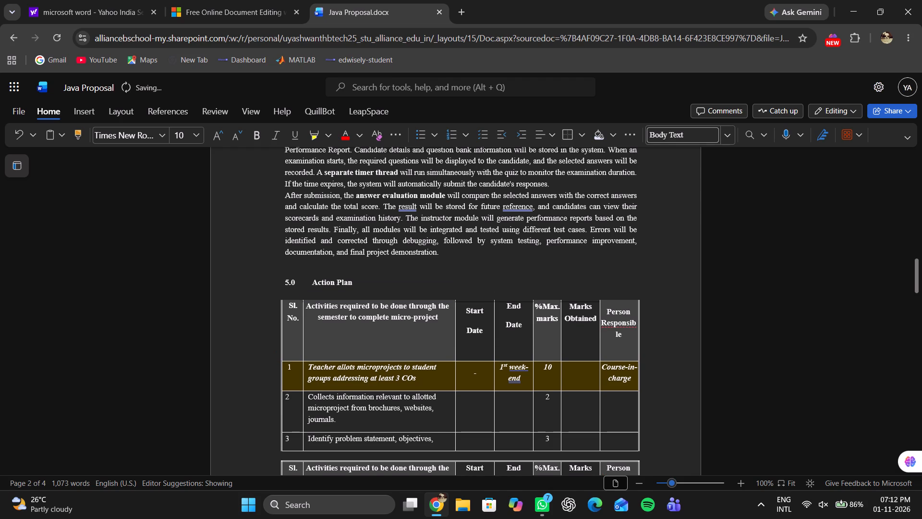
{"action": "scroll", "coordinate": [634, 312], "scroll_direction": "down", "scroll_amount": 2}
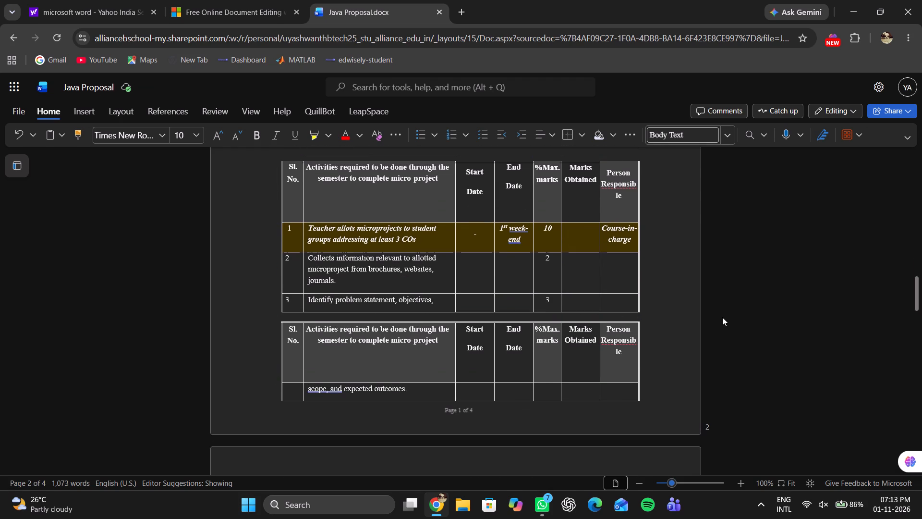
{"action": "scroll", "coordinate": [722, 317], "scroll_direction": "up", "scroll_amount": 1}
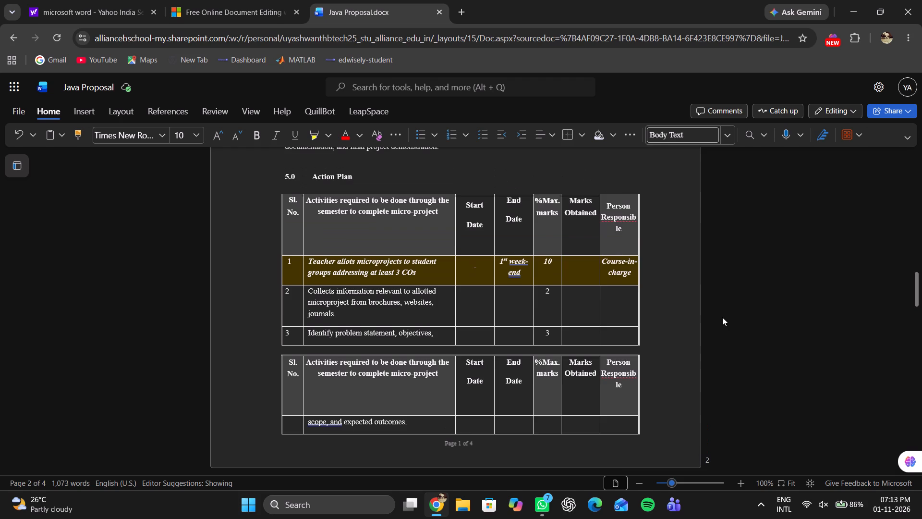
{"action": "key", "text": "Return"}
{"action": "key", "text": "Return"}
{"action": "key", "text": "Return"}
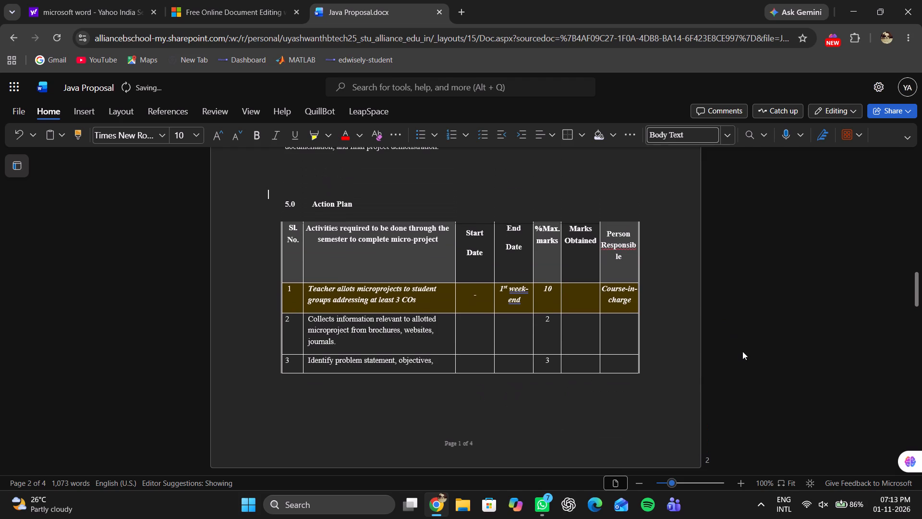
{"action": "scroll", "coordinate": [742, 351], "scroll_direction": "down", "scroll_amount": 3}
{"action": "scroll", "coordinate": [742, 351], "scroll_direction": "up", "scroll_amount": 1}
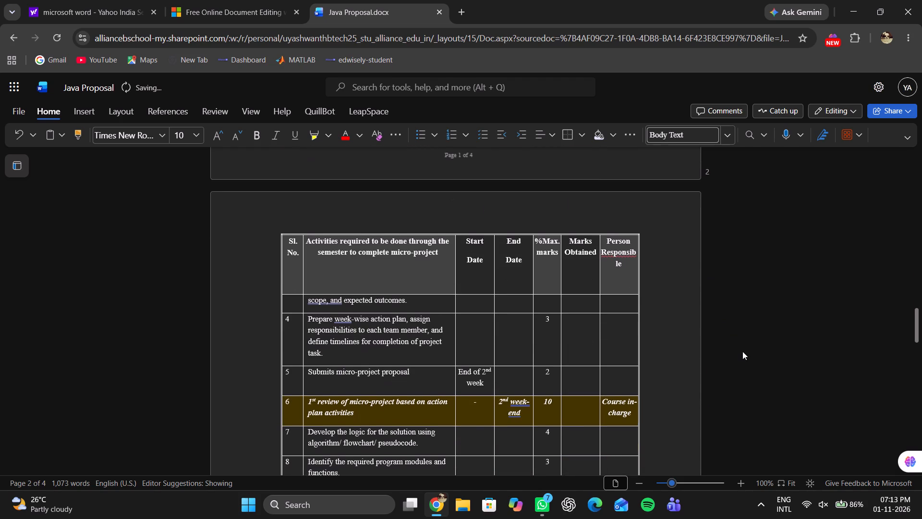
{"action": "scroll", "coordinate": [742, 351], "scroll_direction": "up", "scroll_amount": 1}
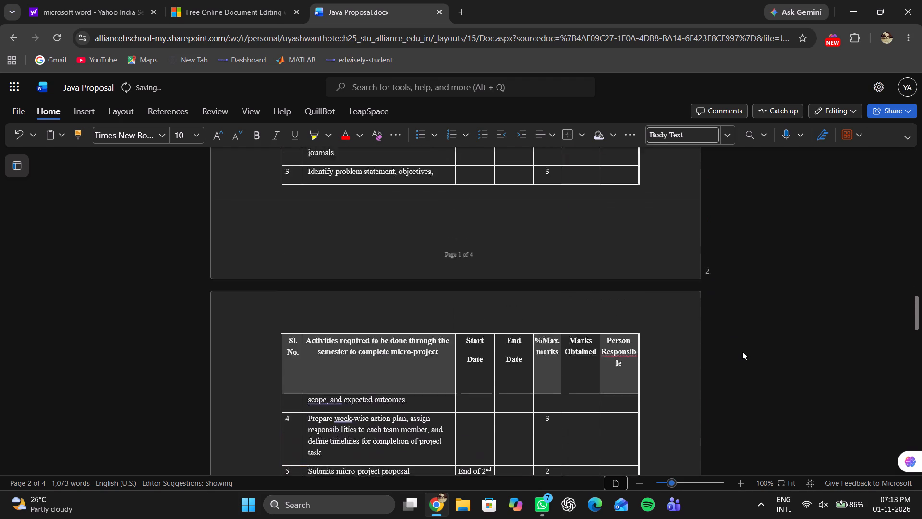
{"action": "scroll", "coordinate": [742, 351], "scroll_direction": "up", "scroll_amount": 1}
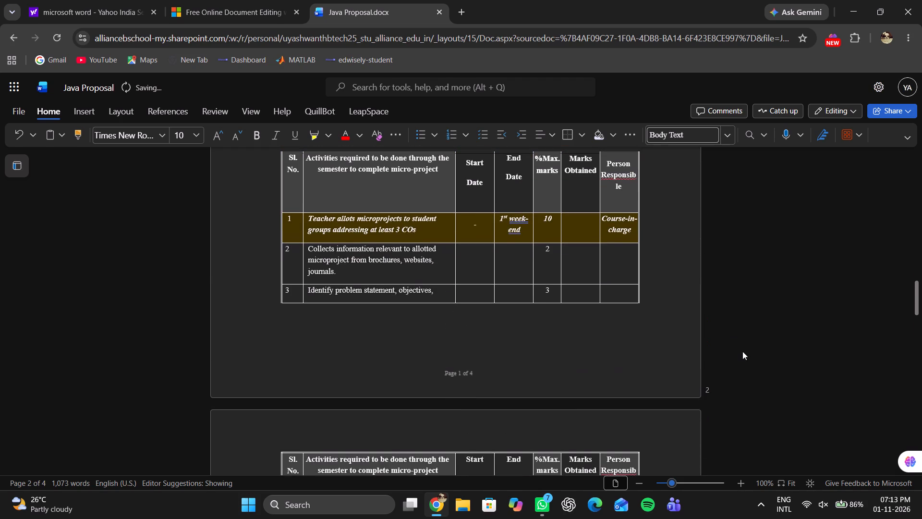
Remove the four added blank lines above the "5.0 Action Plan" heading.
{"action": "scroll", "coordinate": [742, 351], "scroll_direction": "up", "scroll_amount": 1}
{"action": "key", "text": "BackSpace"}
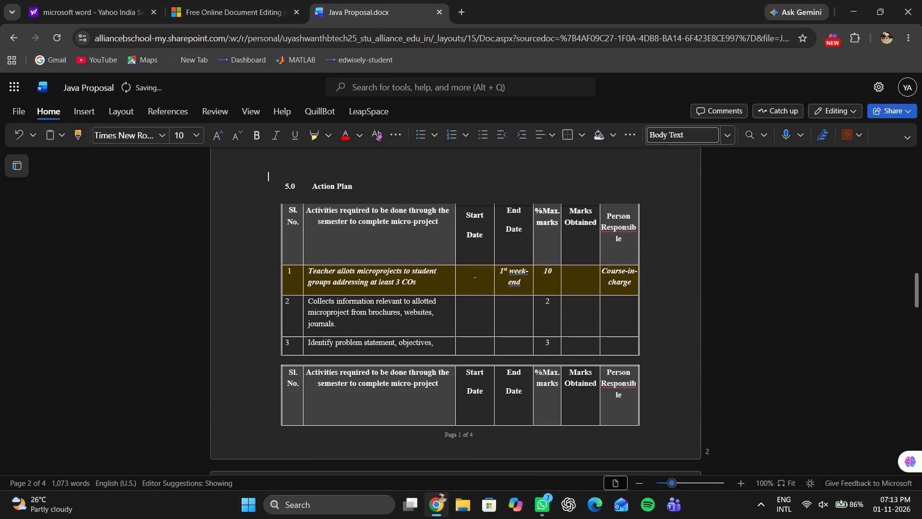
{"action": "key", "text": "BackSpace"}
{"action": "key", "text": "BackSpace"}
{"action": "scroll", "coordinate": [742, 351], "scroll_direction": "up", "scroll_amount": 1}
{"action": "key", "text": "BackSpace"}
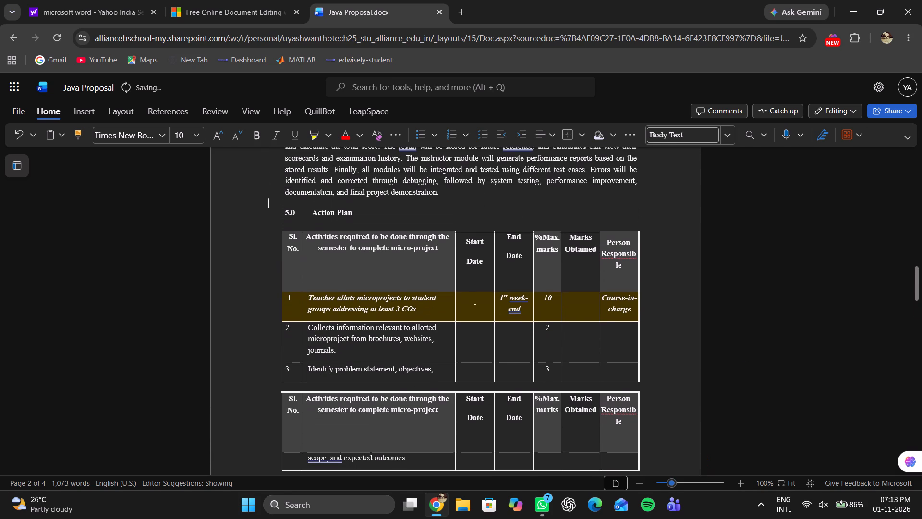
Copy the continuation text ending "and expected outcomes." from the second table part and paste it after "objectives," in activity 3.
{"action": "scroll", "coordinate": [651, 393], "scroll_direction": "down", "scroll_amount": 2}
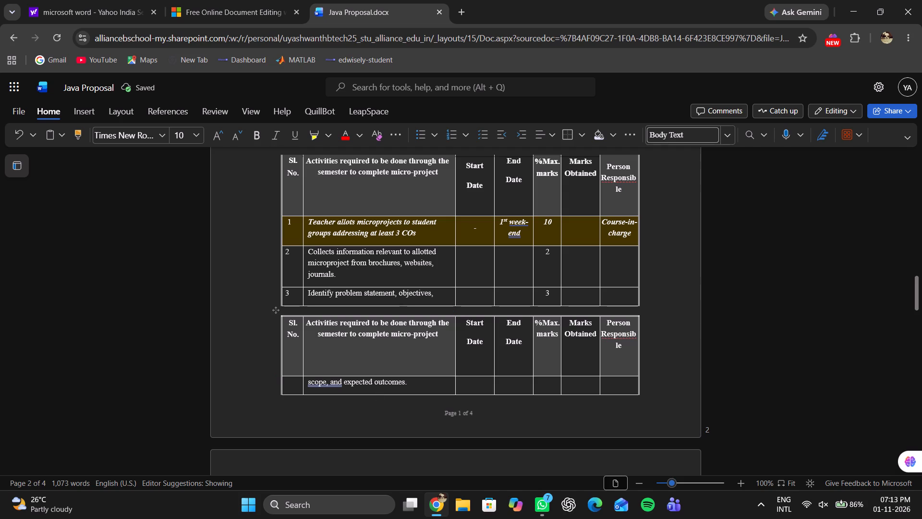
{"action": "left_click_drag", "start_coordinate": [413, 385], "coordinate": [314, 381]}
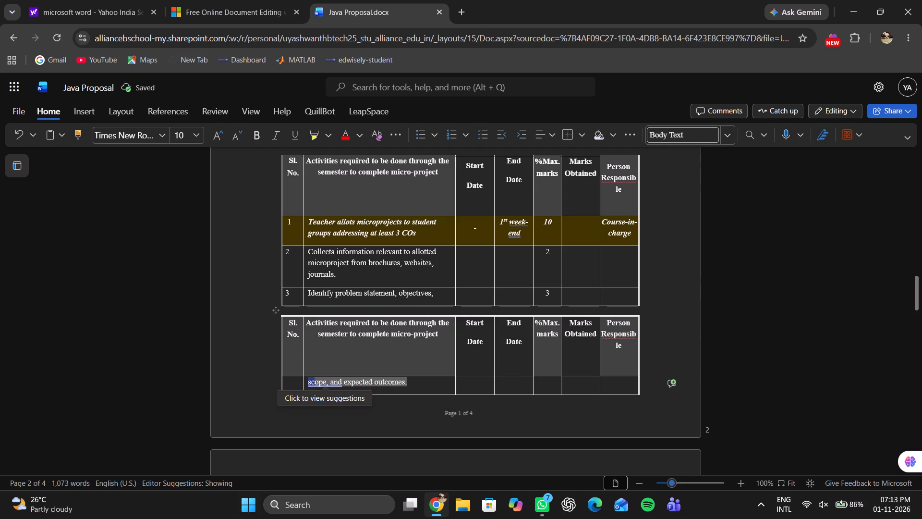
{"action": "left_click_drag", "start_coordinate": [314, 381], "coordinate": [314, 381]}
{"action": "key", "text": "ctrl+c"}
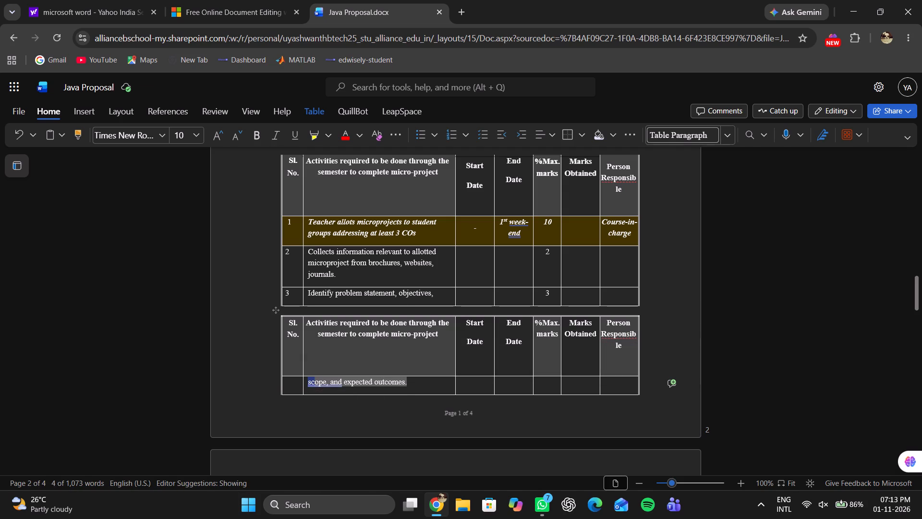
{"action": "left_click", "coordinate": [442, 295]}
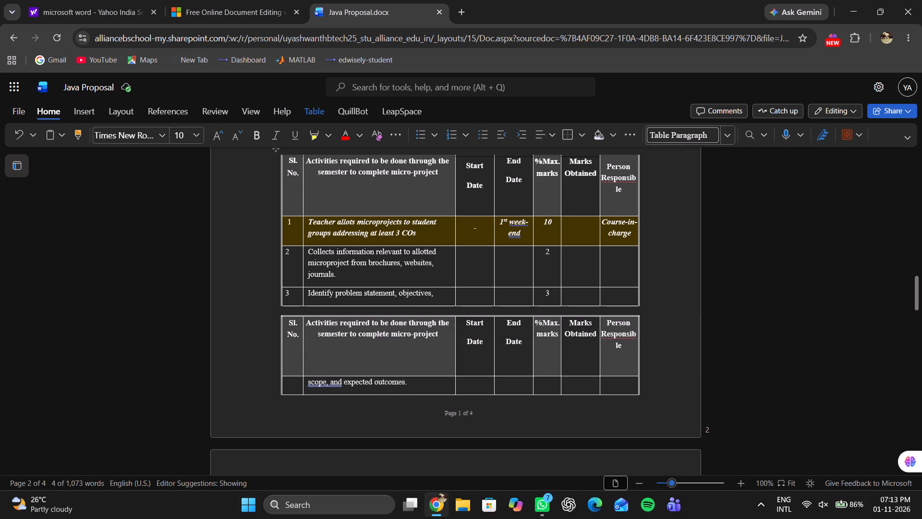
{"action": "key", "text": "ctrl+v"}
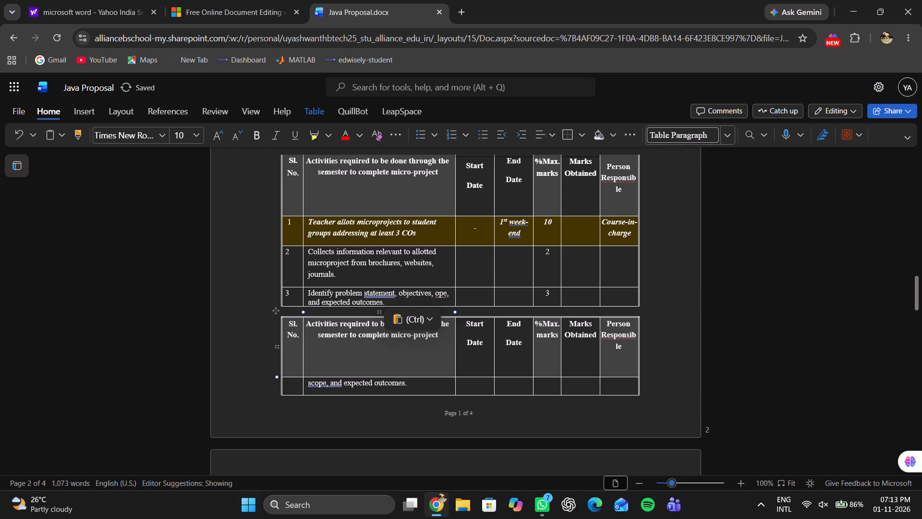
Delete the repeated header row above "scope, and expected outcomes." in the second part of the Action Plan table.
{"action": "left_click", "coordinate": [273, 350]}
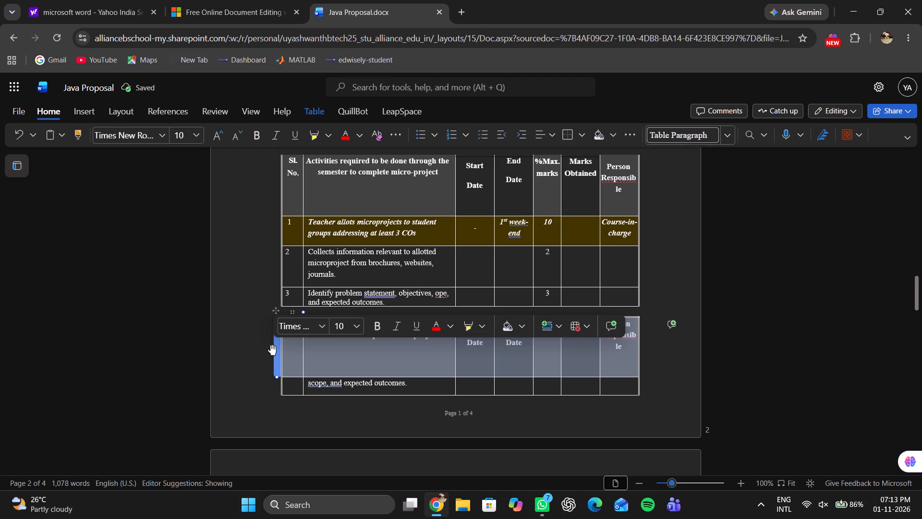
{"action": "left_click", "coordinate": [578, 325]}
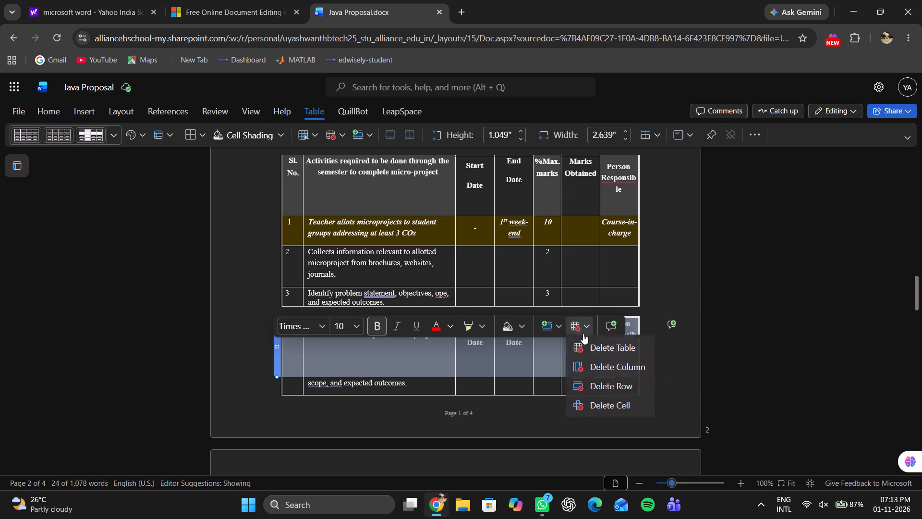
{"action": "left_click", "coordinate": [599, 392]}
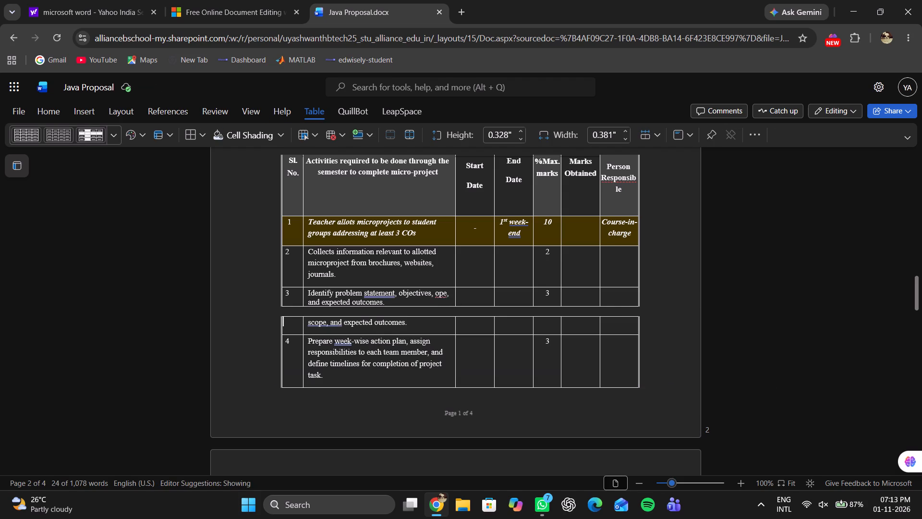